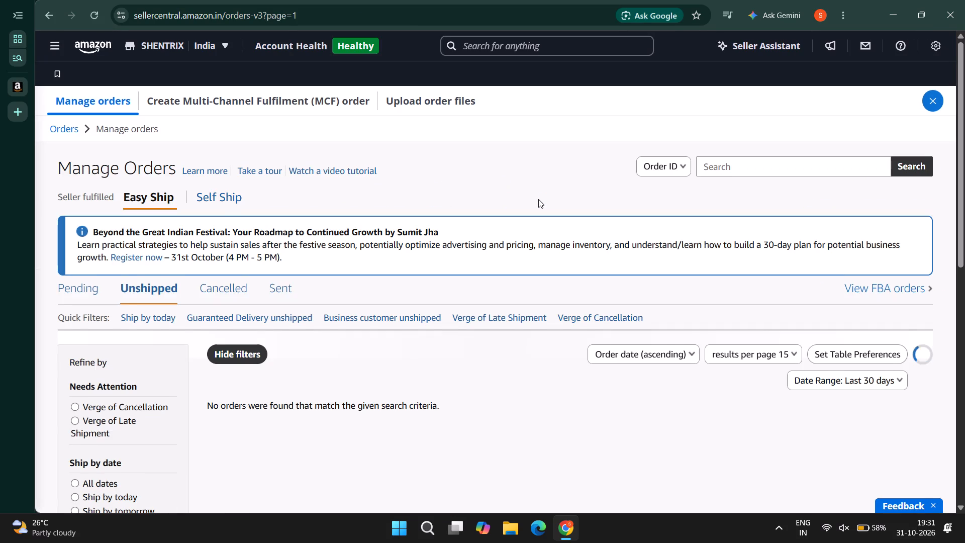
Dismiss the Bulk Scheduling tip on the unshipped Easy Ship orders page.
scroll(440, 412, "down", 3)
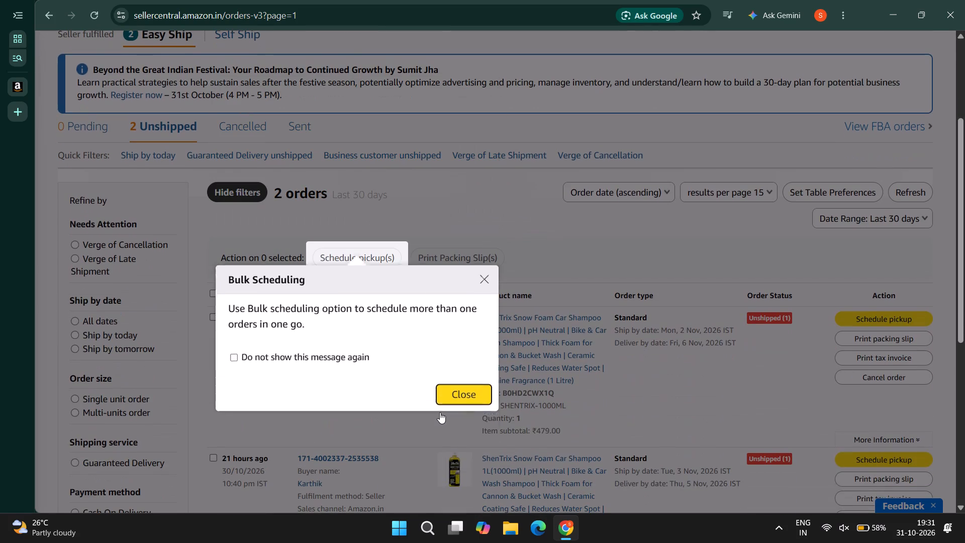
left_click(477, 423)
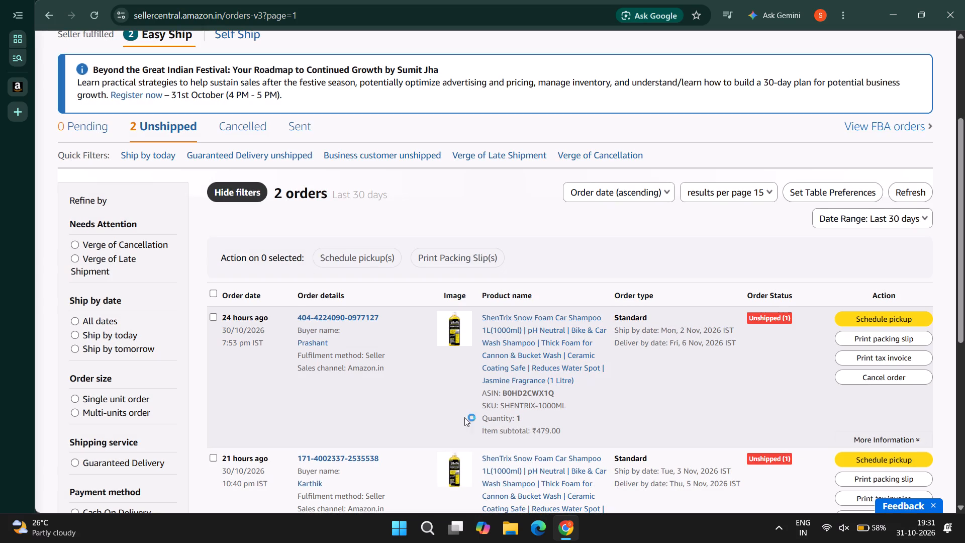
Select both unshipped Easy Ship orders and open bulk pickup scheduling for them.
scroll(368, 370, "down", 3)
scroll(368, 370, "up", 4)
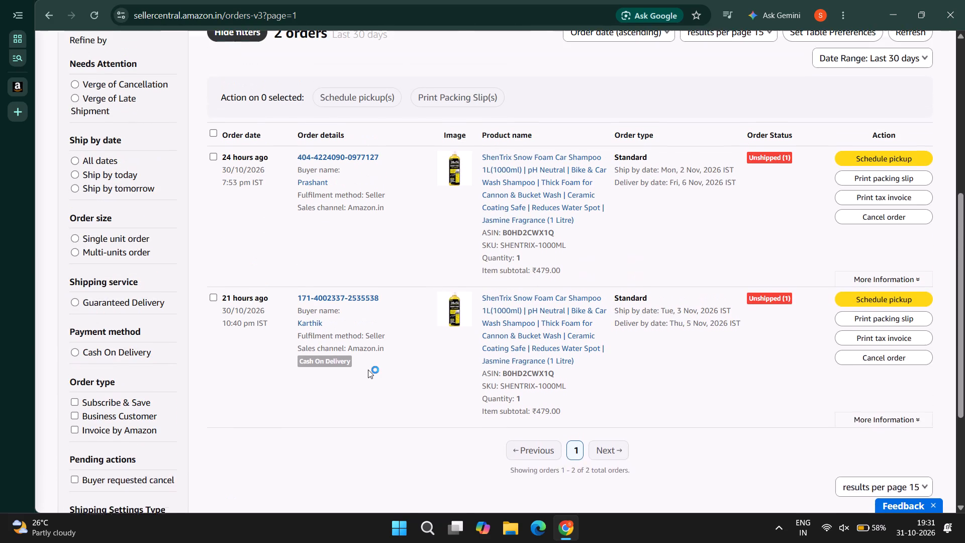
scroll(368, 370, "up", 1)
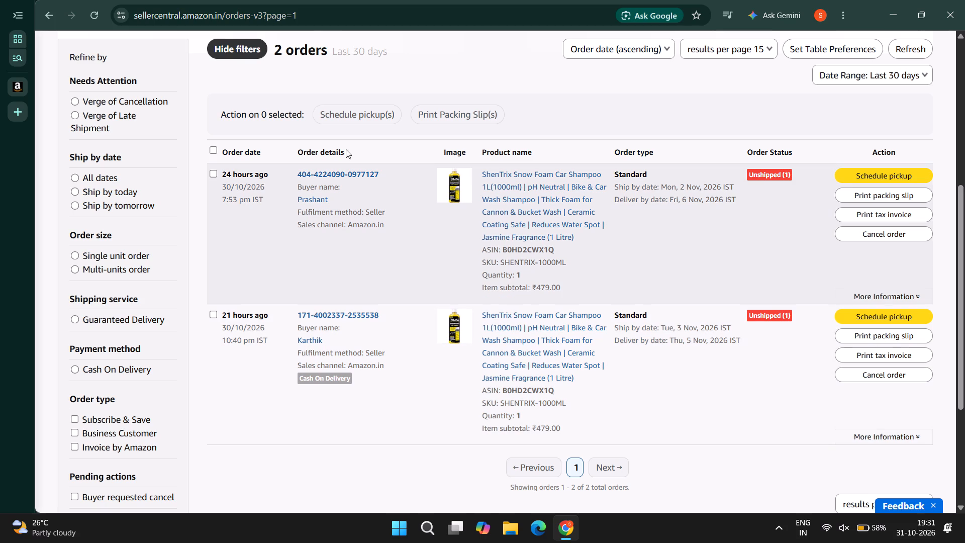
left_click(355, 115)
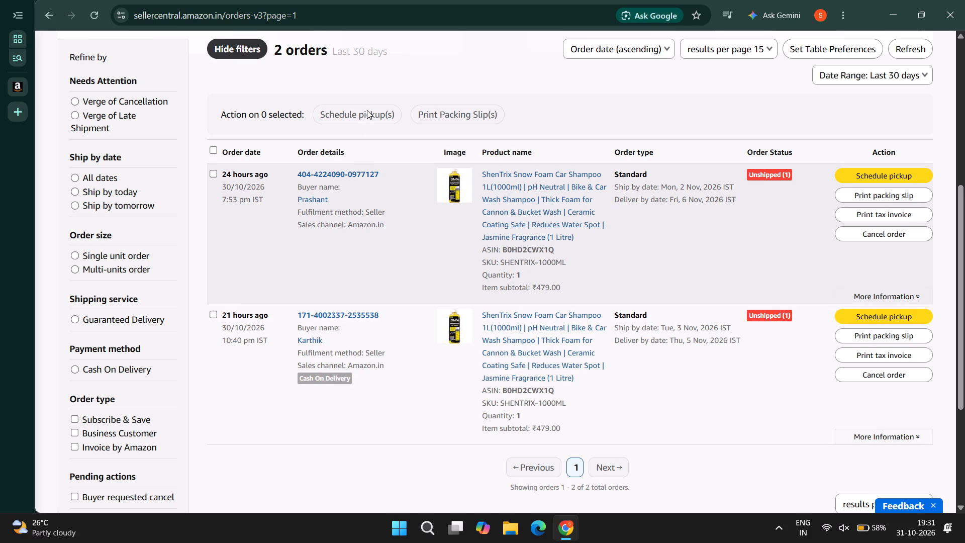
left_click(367, 110)
left_click(215, 151)
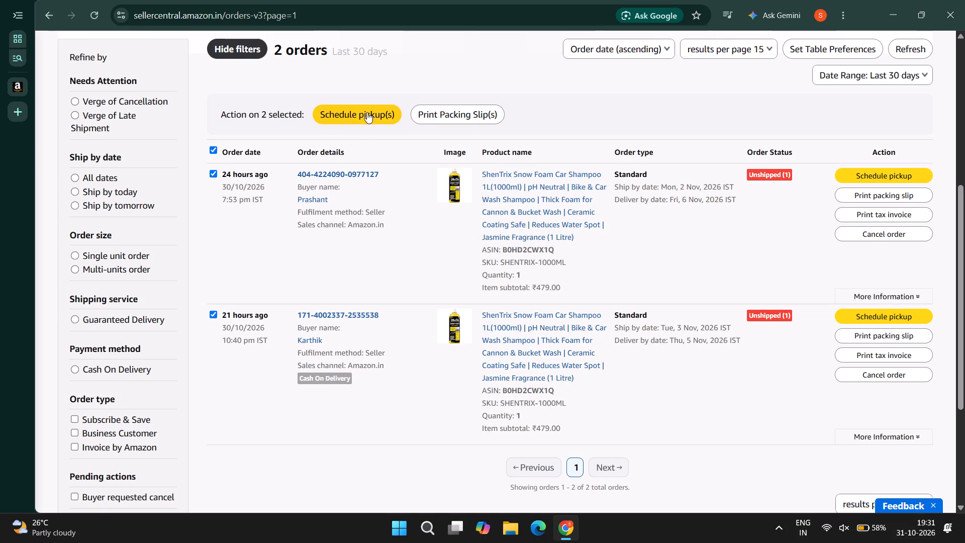
left_click(371, 111)
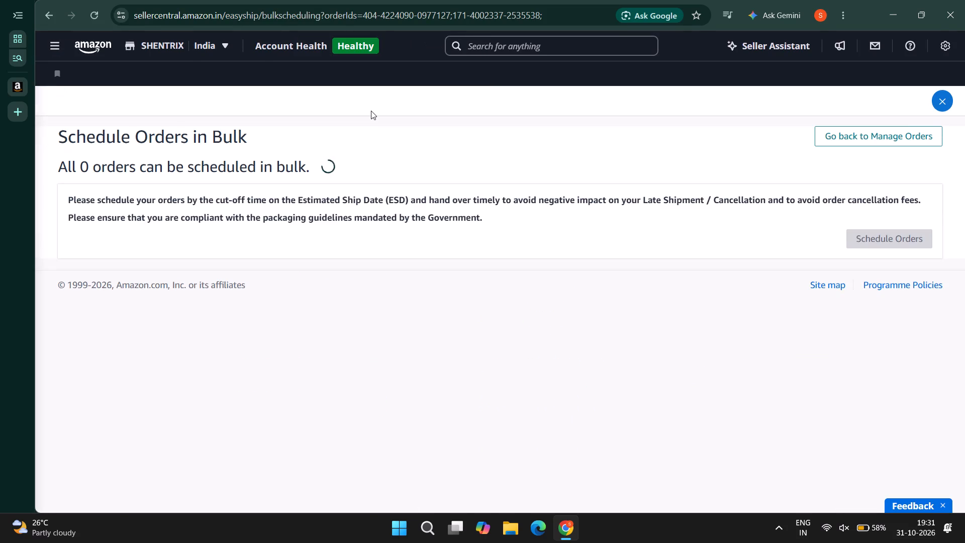
Set the package weight of the first order, with the 2 November pickup, to 1150 g.
scroll(341, 316, "down", 1)
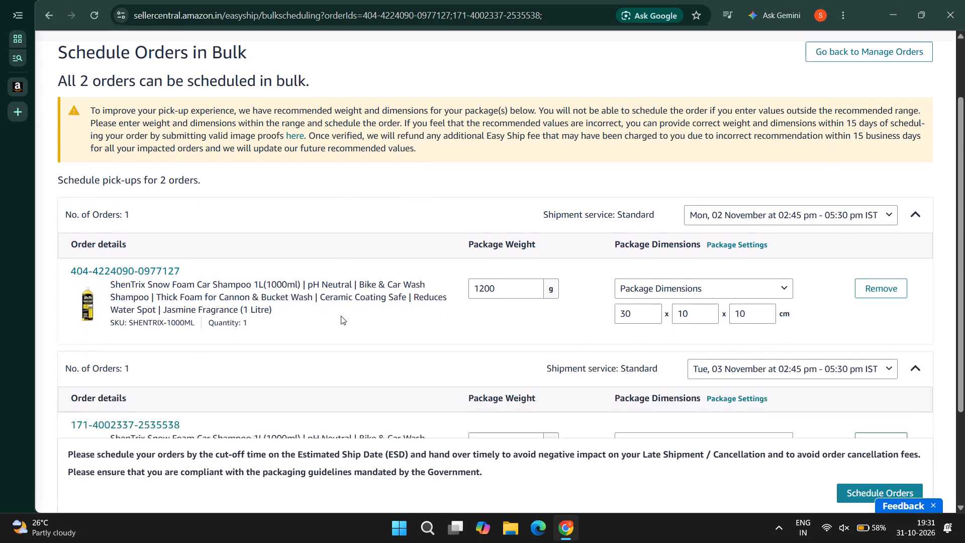
scroll(341, 316, "down", 2)
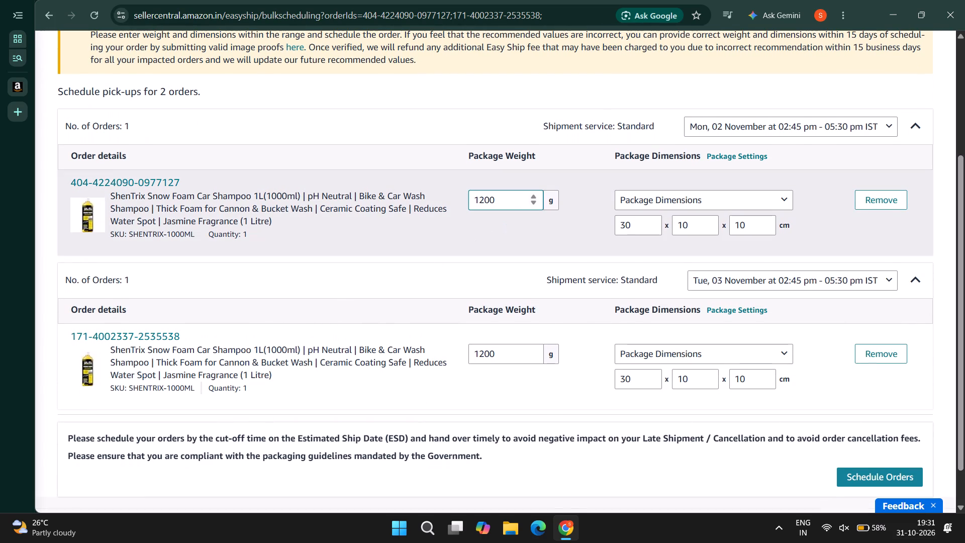
left_click(531, 201)
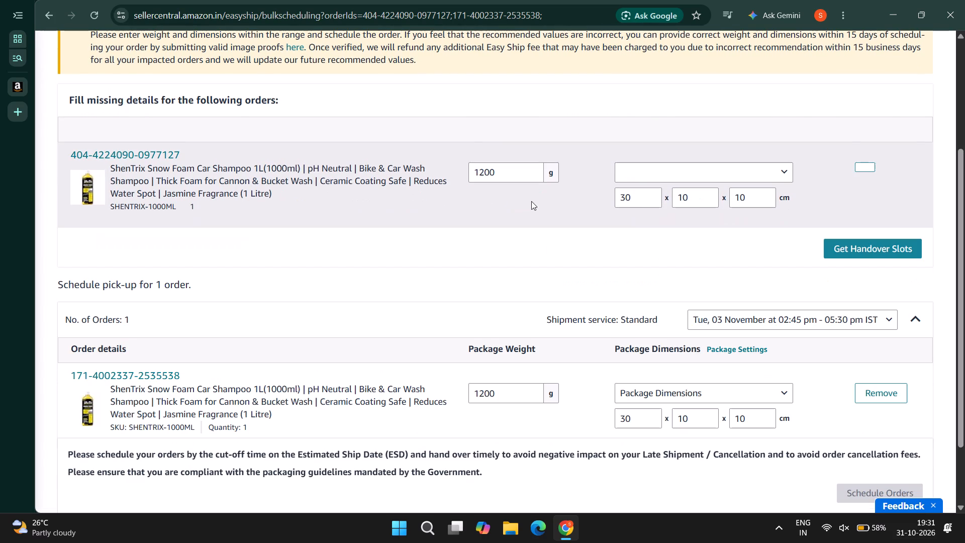
left_click(520, 167)
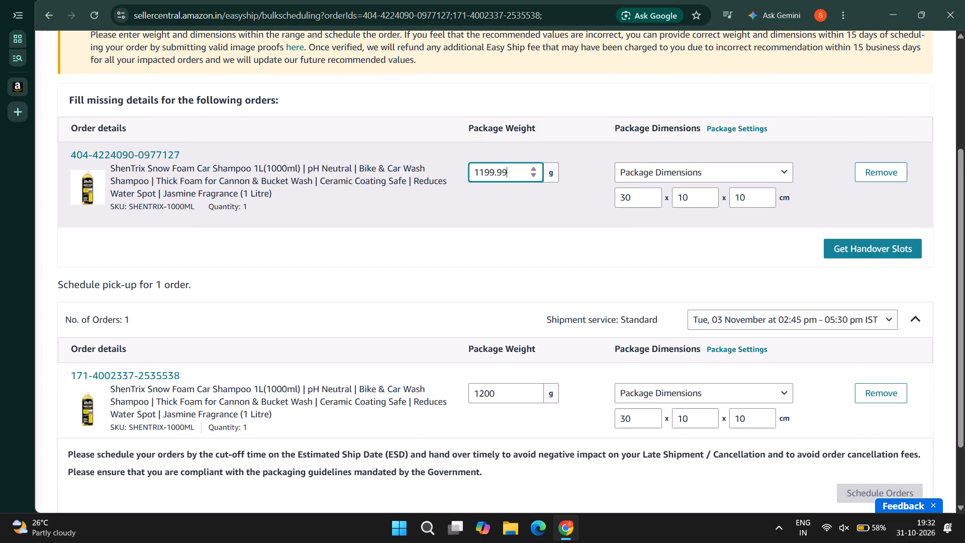
key("BackSpace")
key("BackSpace")
key("BackSpace")
key("BackSpace")
key("BackSpace")
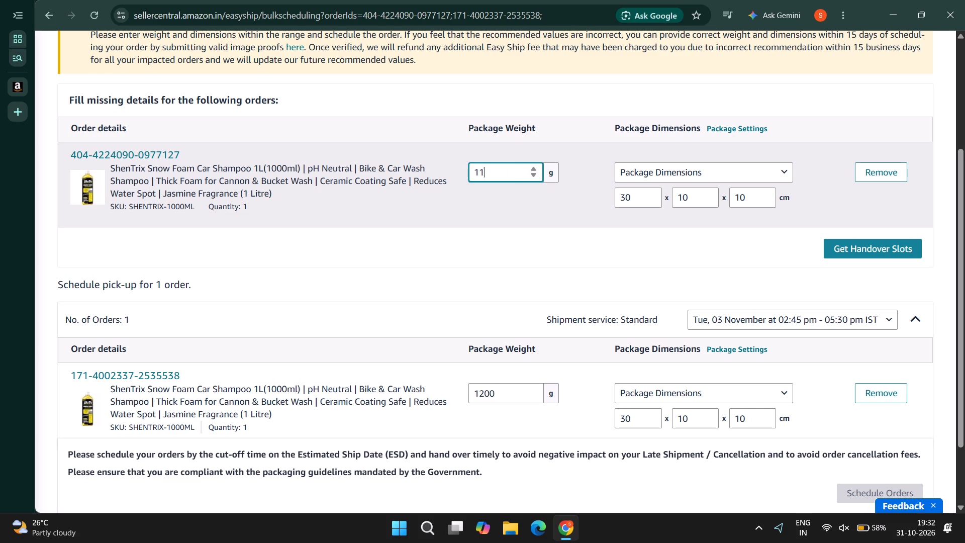
key("BackSpace")
type("150")
Set the package weight of the second order, with the 3 November pickup, to 1150 g.
left_click(517, 397)
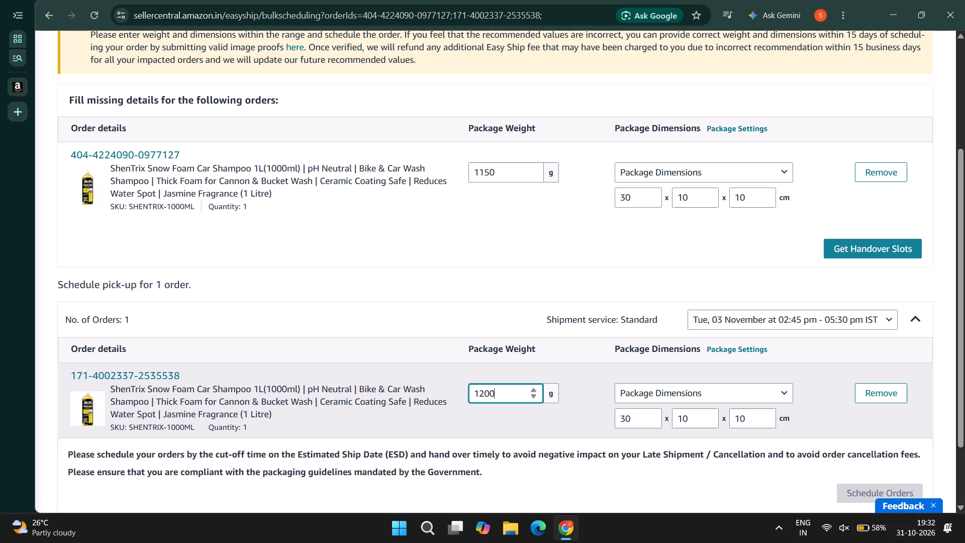
key("BackSpace")
key("BackSpace")
key("BackSpace")
type("150")
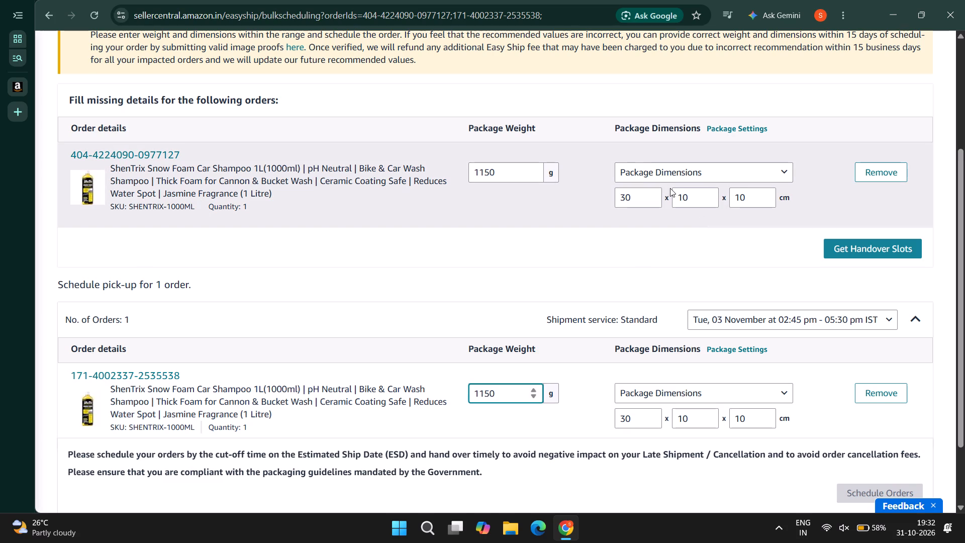
left_click(757, 168)
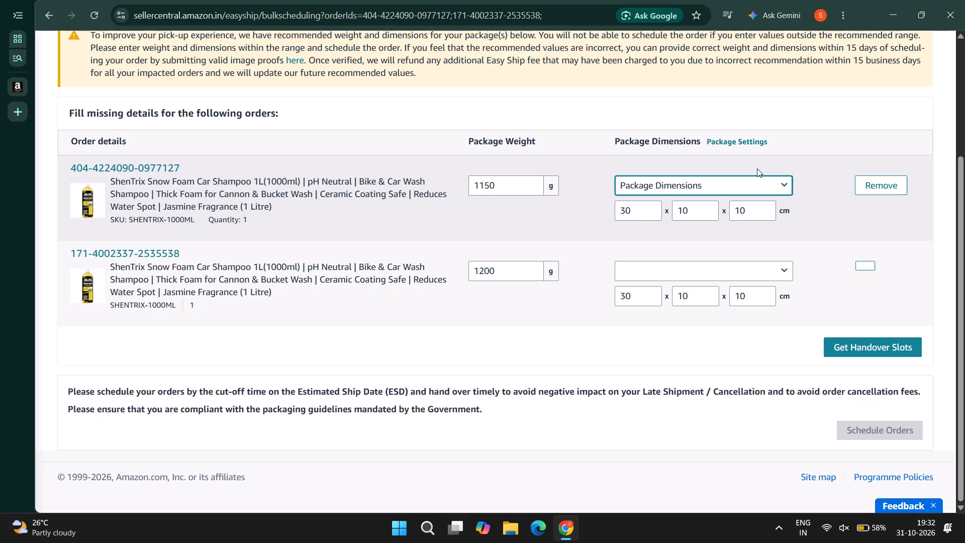
left_click(784, 185)
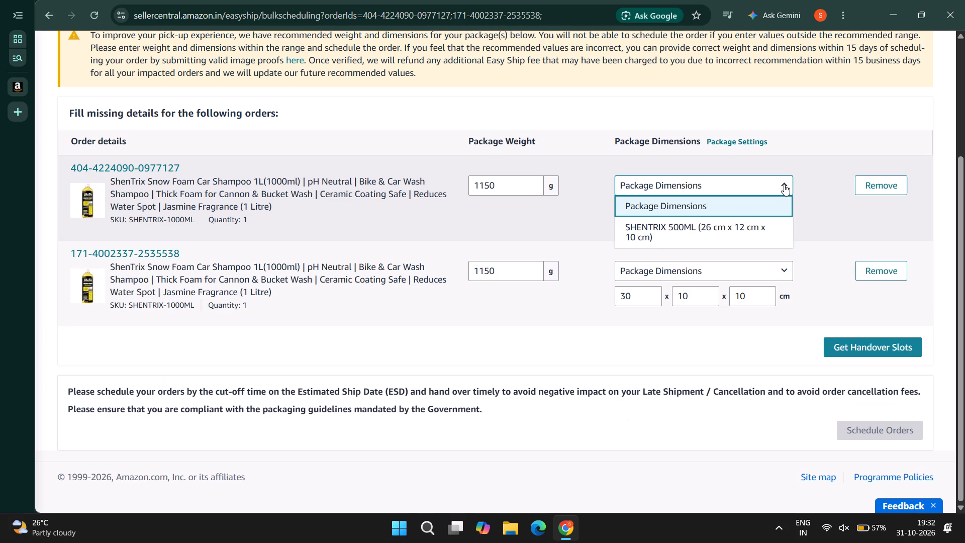
left_click(815, 217)
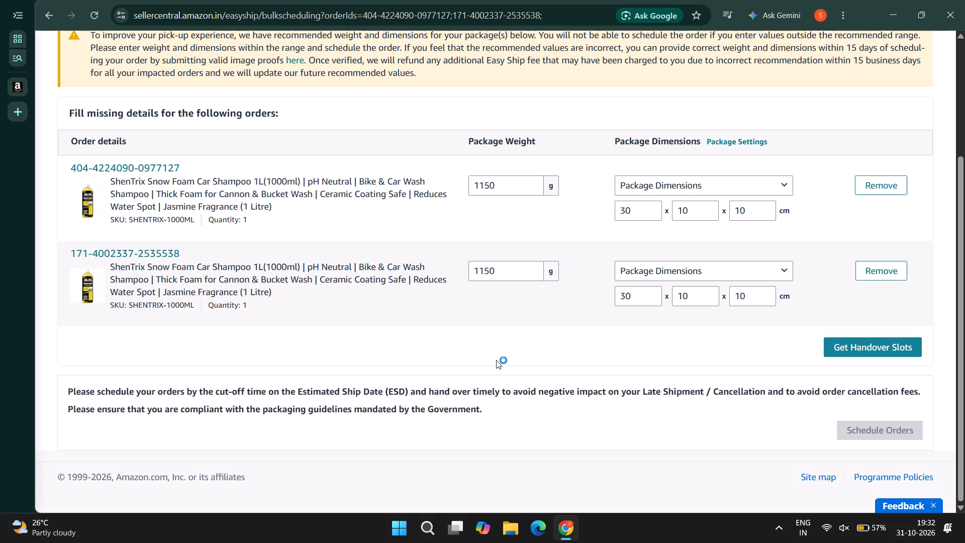
Get the handover slots for both orders with their updated package weights.
scroll(720, 325, "down", 5)
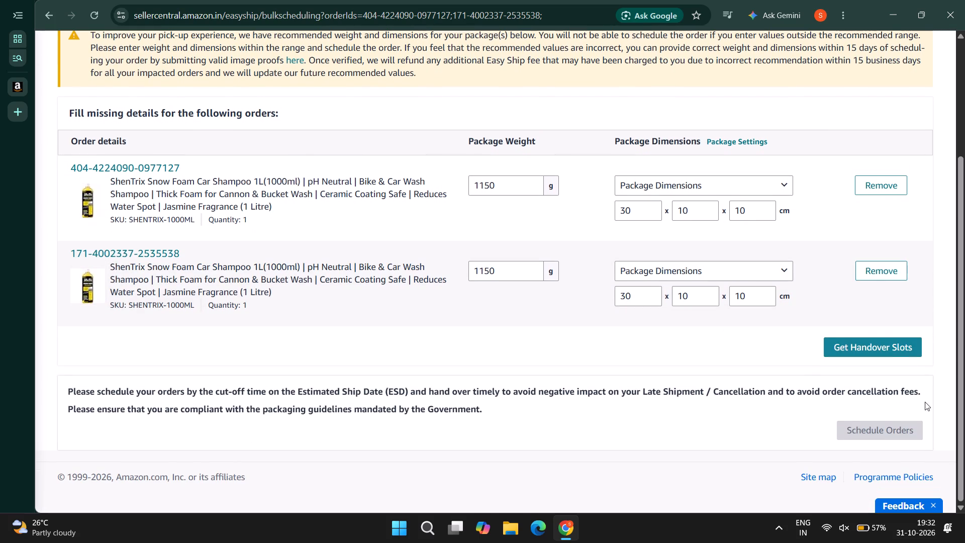
left_click(873, 344)
Schedule both orders for pickup in the 2 and 3 November slots, 02:45 pm to 05:30 pm.
scroll(618, 334, "down", 3)
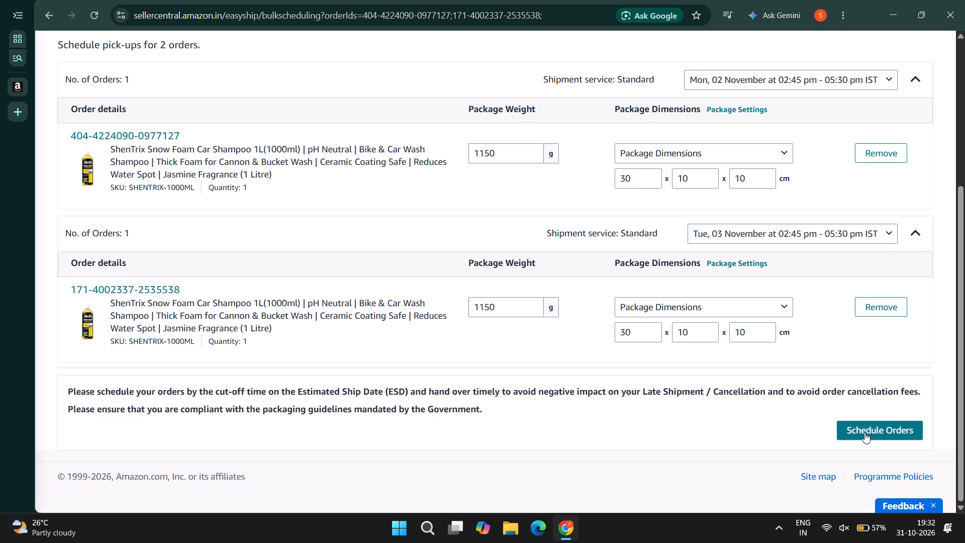
left_click(864, 432)
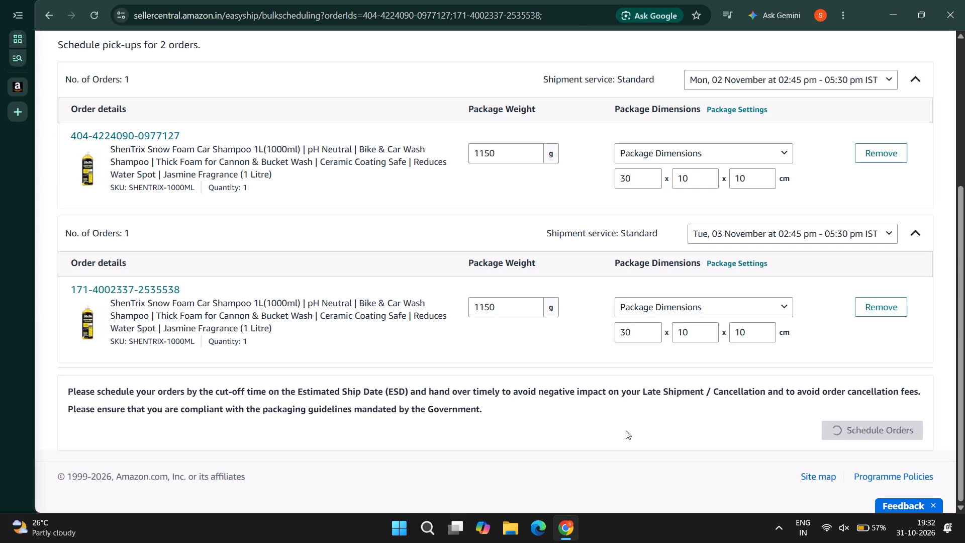
Download the shipping labels of the completed 21/10/26 batch from the Schedule Pickup file history.
scroll(489, 301, "down", 2)
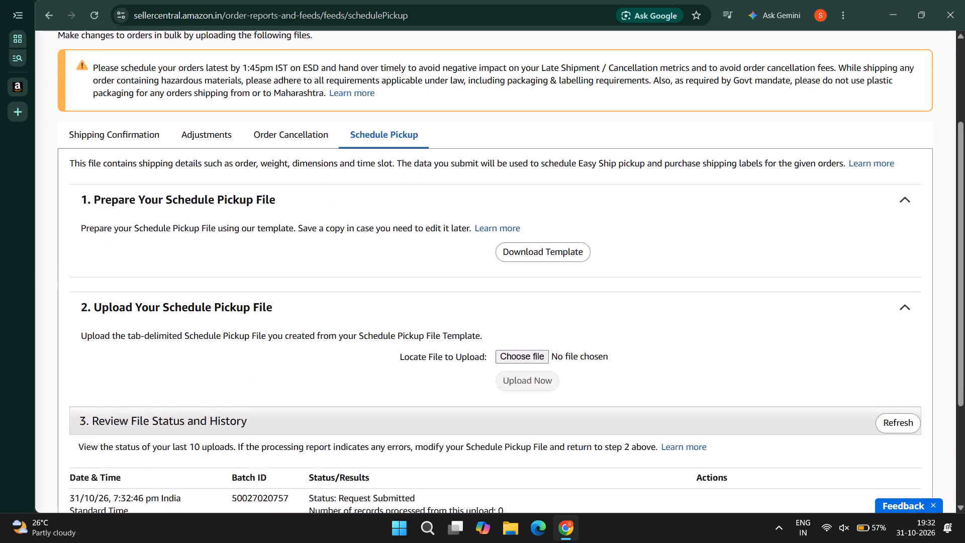
scroll(489, 301, "down", 3)
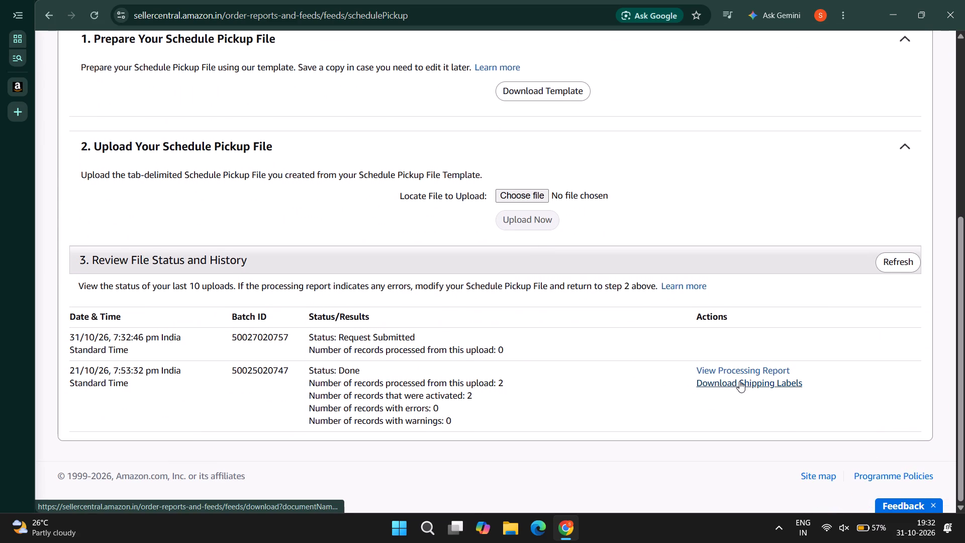
scroll(578, 256, "up", 3)
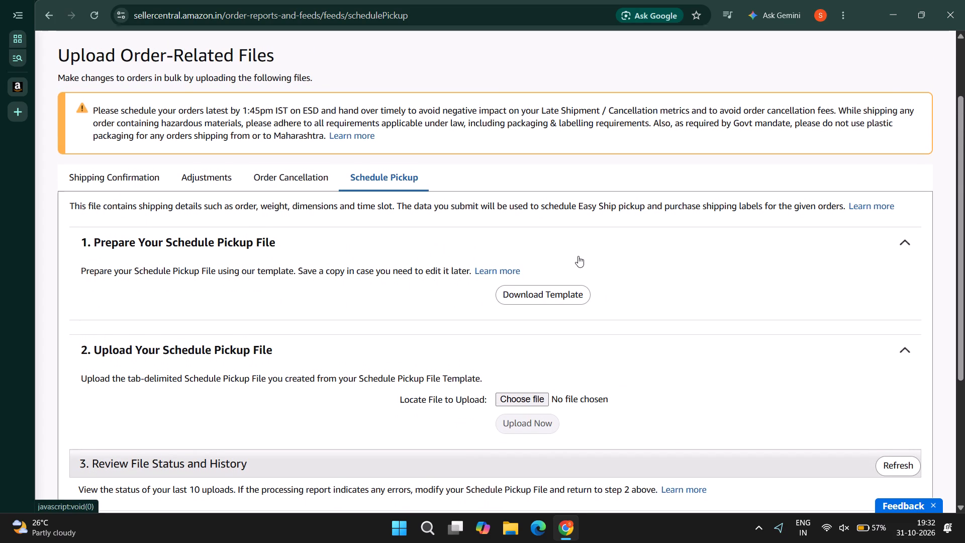
scroll(578, 256, "right", 2)
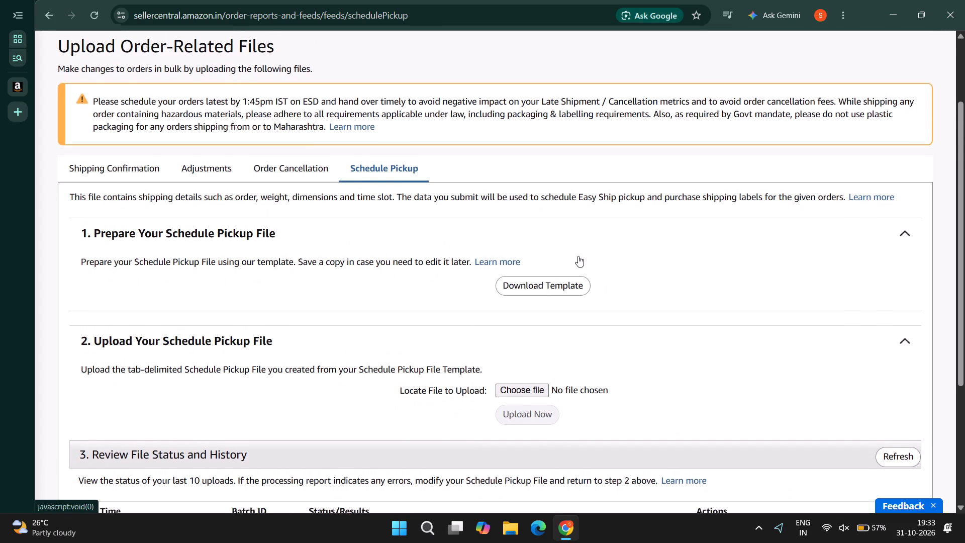
scroll(578, 256, "right", 5)
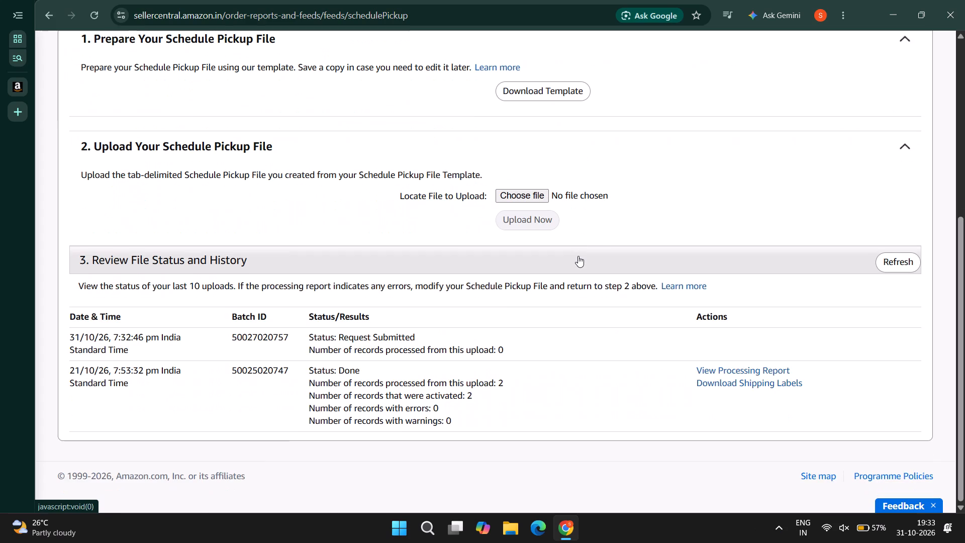
left_click(736, 385)
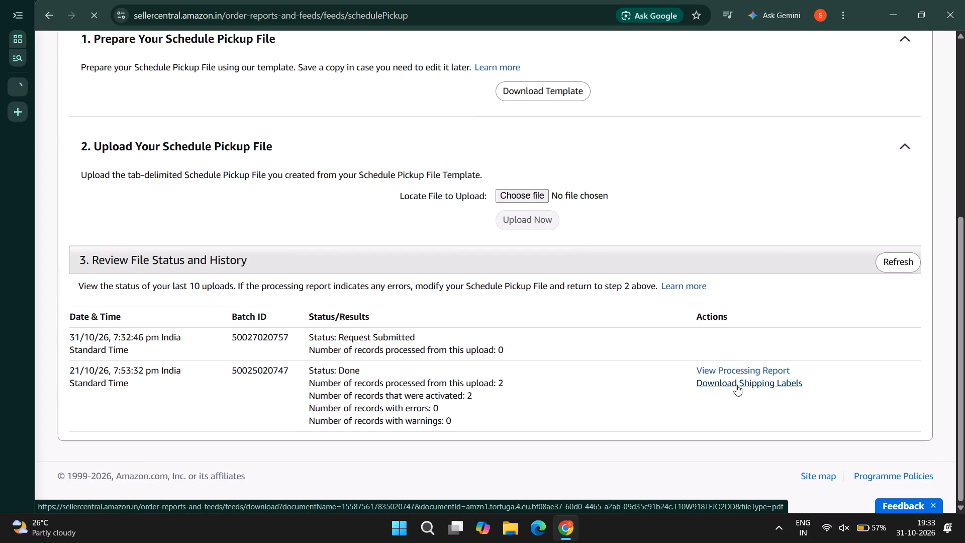
Open the downloaded label PDF of the 21/10/26 batch and review its shipping labels and tax invoice.
scroll(633, 255, "down", 2)
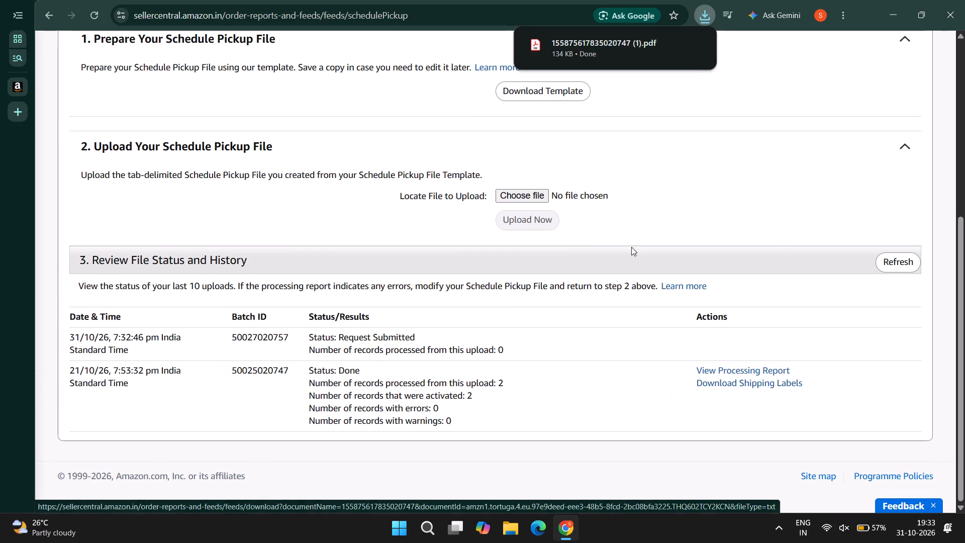
double_click(596, 48)
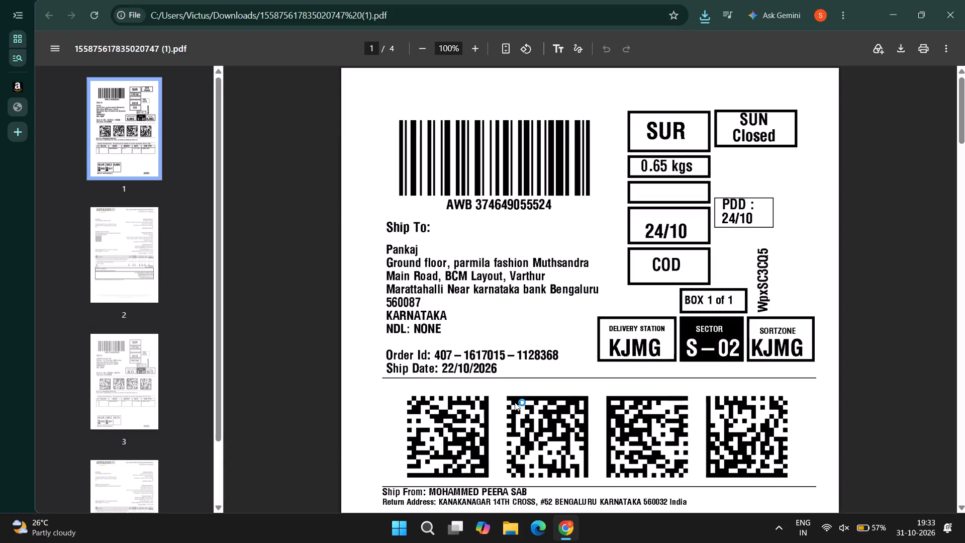
scroll(515, 402, "down", 5)
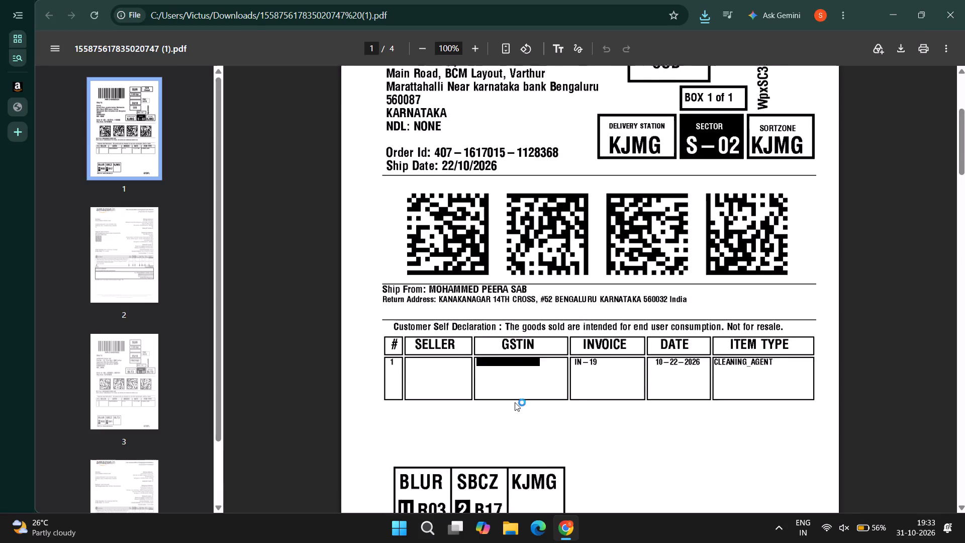
scroll(515, 402, "down", 9)
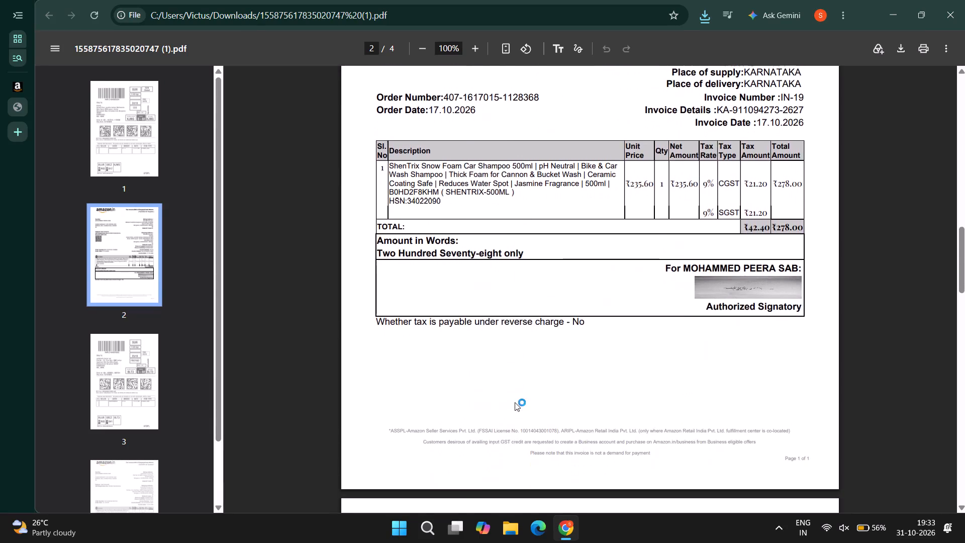
scroll(515, 402, "down", 5)
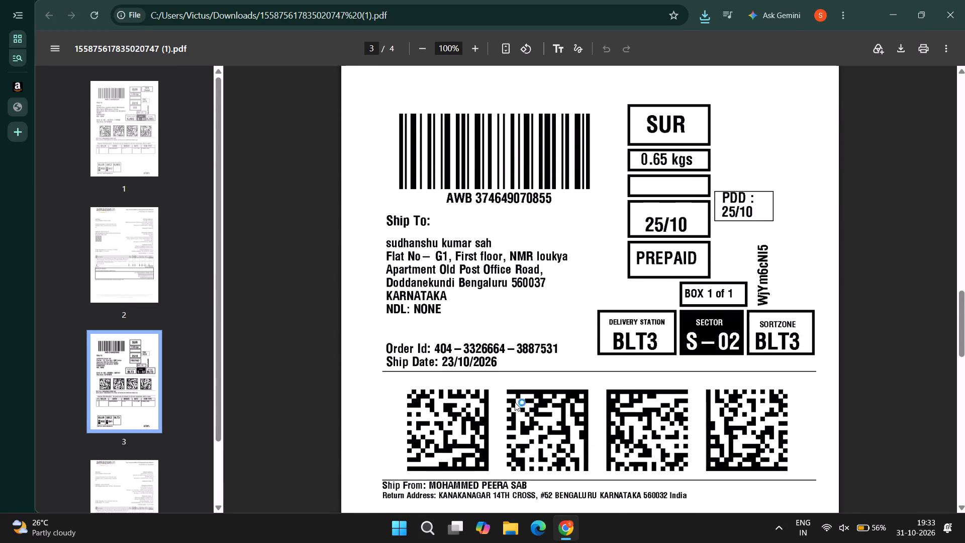
scroll(515, 402, "down", 1)
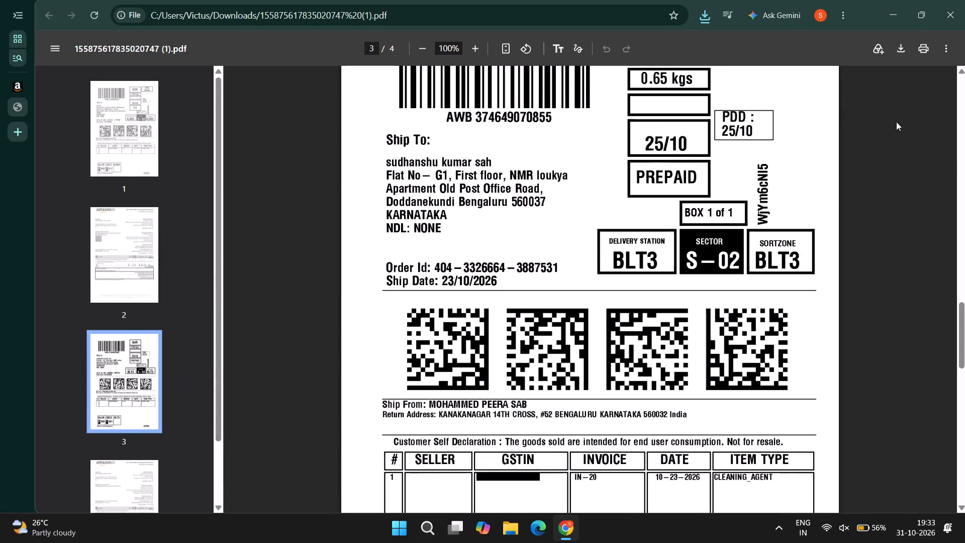
scroll(478, 229, "right", 15)
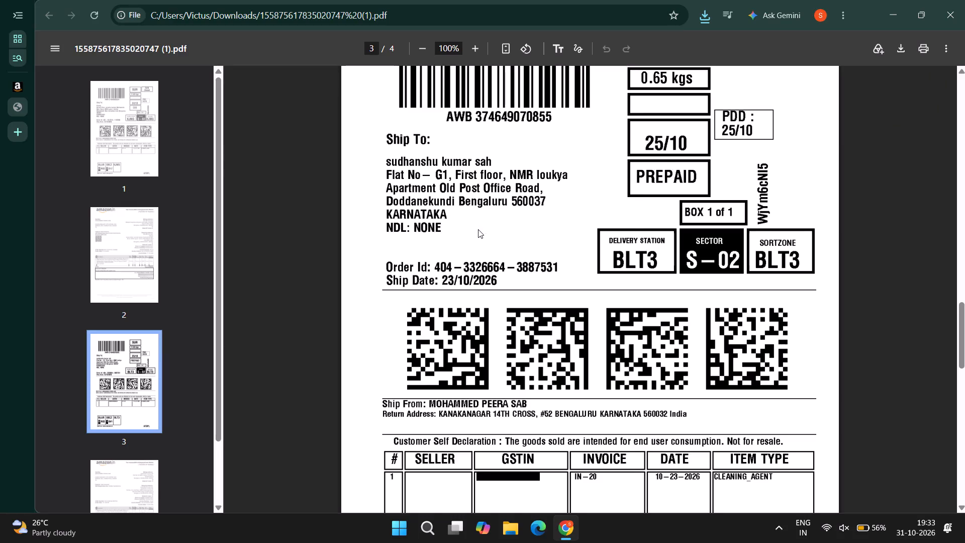
scroll(245, 275, "right", 13)
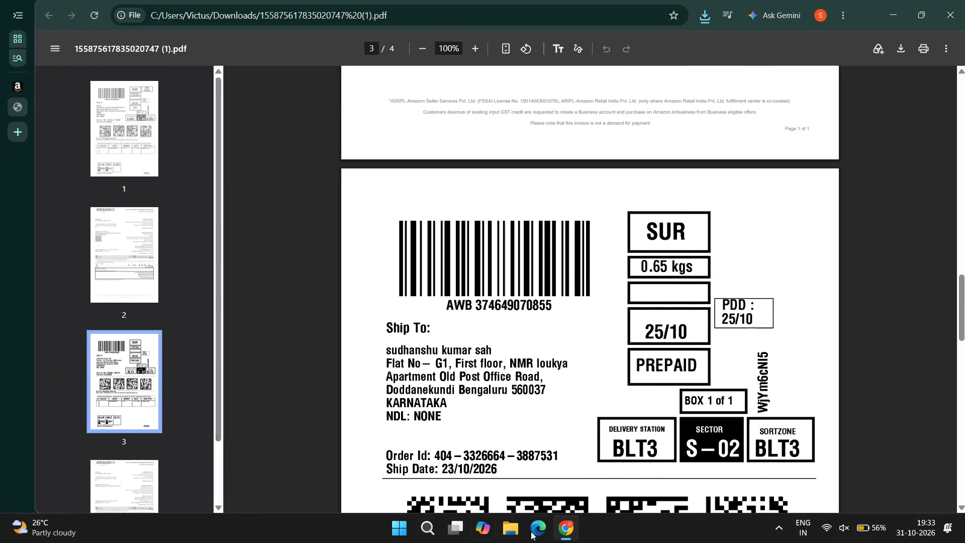
left_click(571, 526)
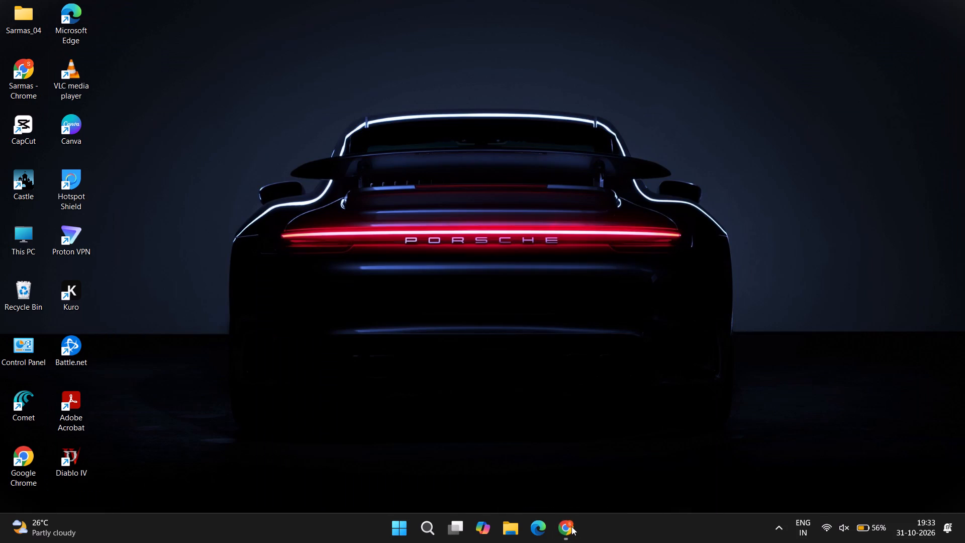
left_click(571, 526)
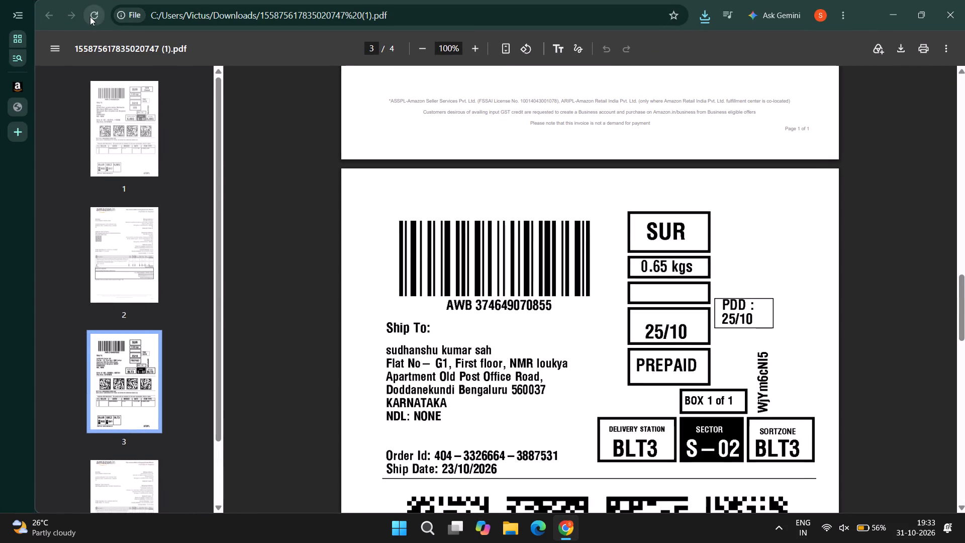
Download the Schedule Pick-up Template from the Schedule Pickup file preparation section in Seller Central.
left_click(32, 78)
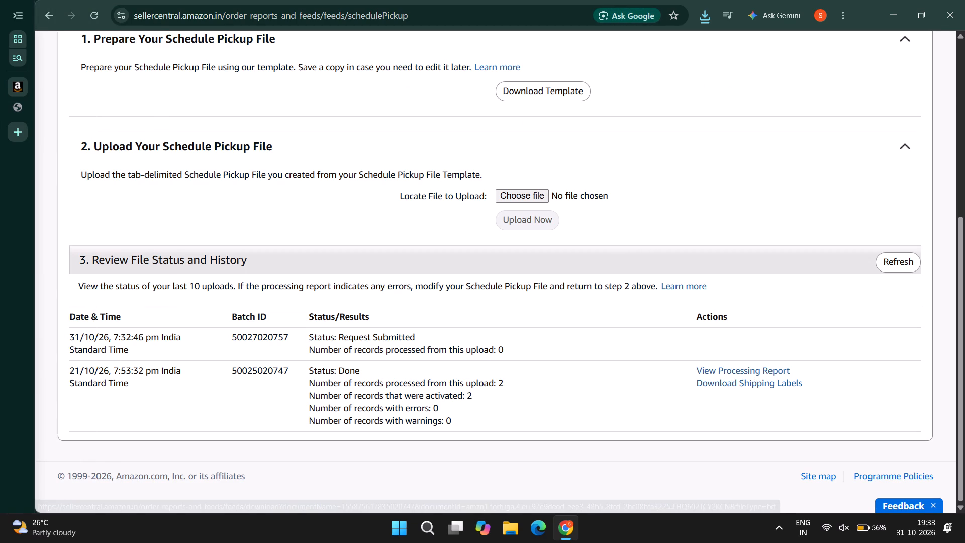
scroll(561, 297, "up", 4)
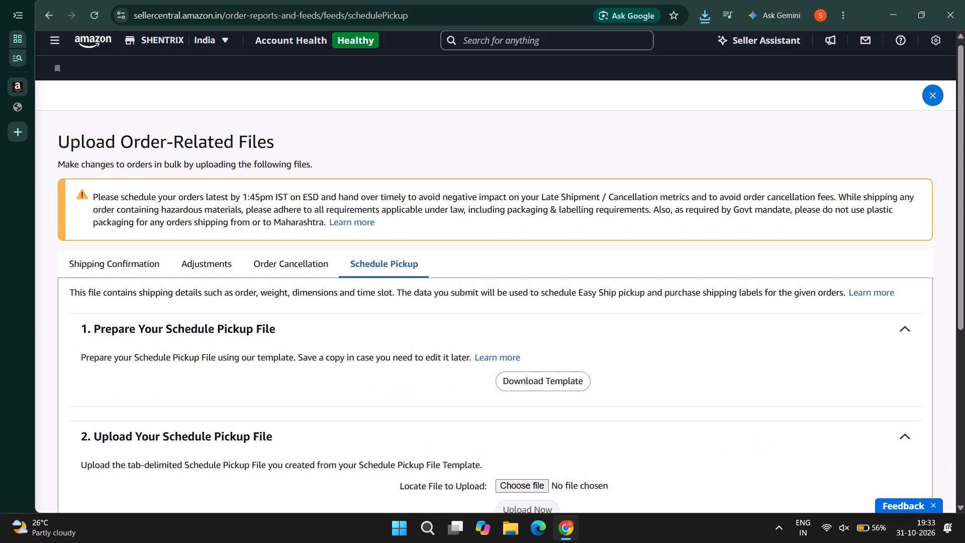
scroll(561, 297, "down", 3)
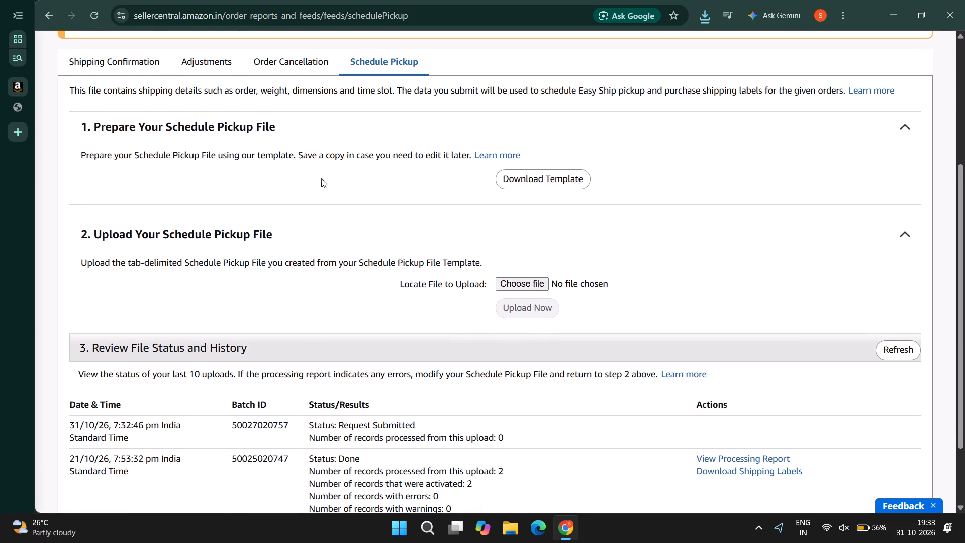
left_click(526, 176)
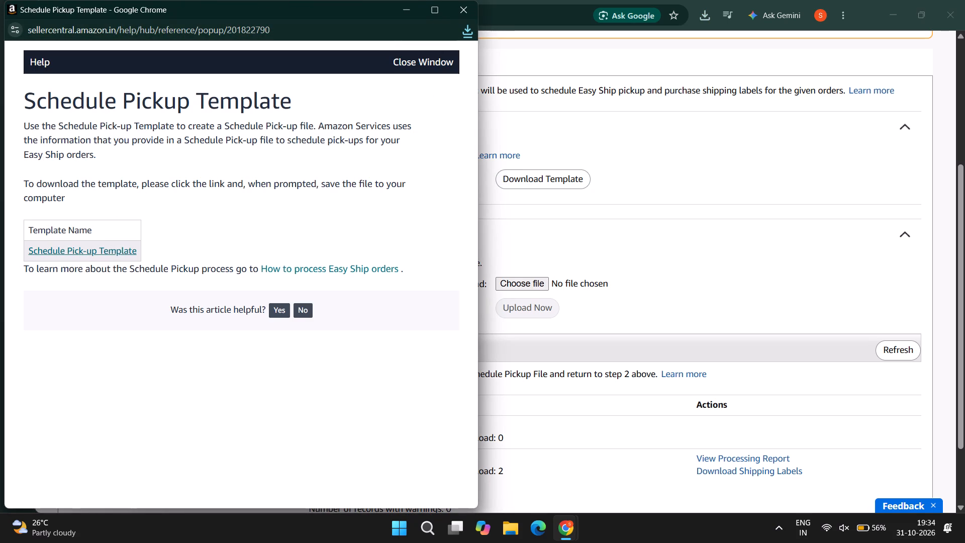
left_click(91, 255)
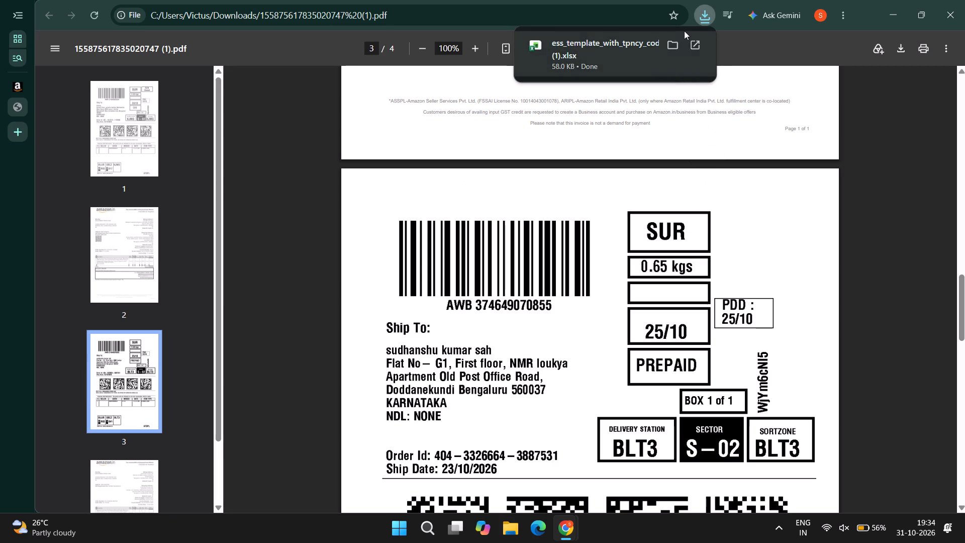
Refresh the Schedule Pickup file history and download the shipping labels of the 31/10/26 batch.
left_click(11, 86)
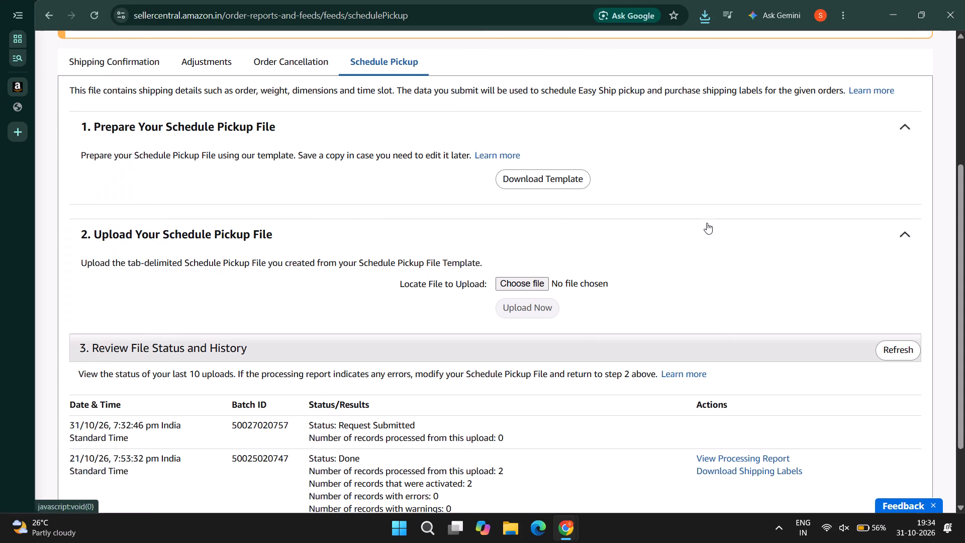
scroll(707, 223, "down", 5)
scroll(707, 223, "up", 5)
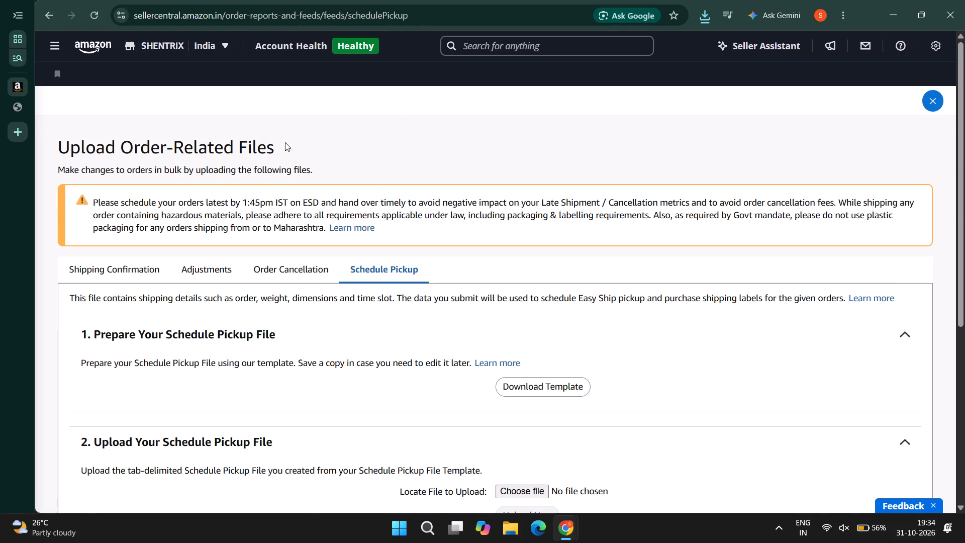
scroll(407, 334, "down", 5)
left_click(905, 264)
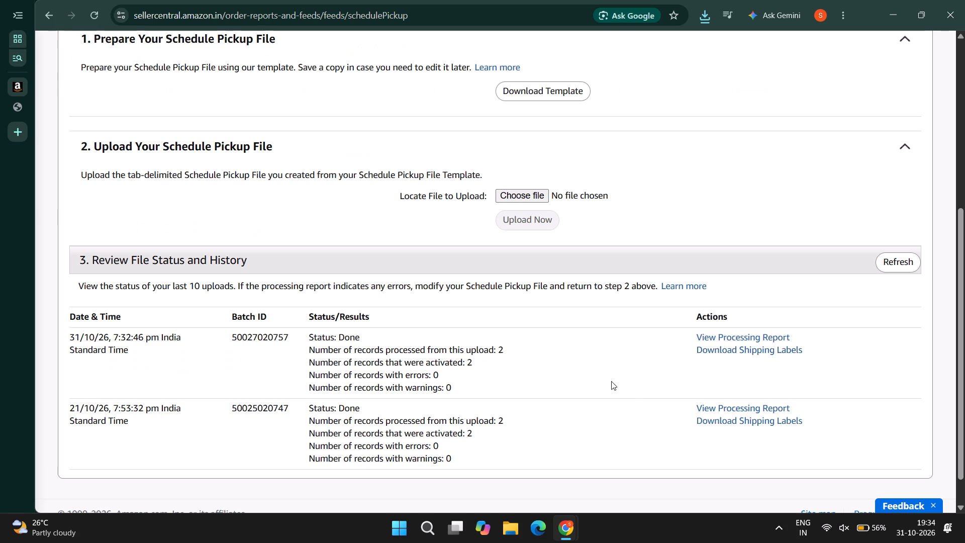
left_click(753, 353)
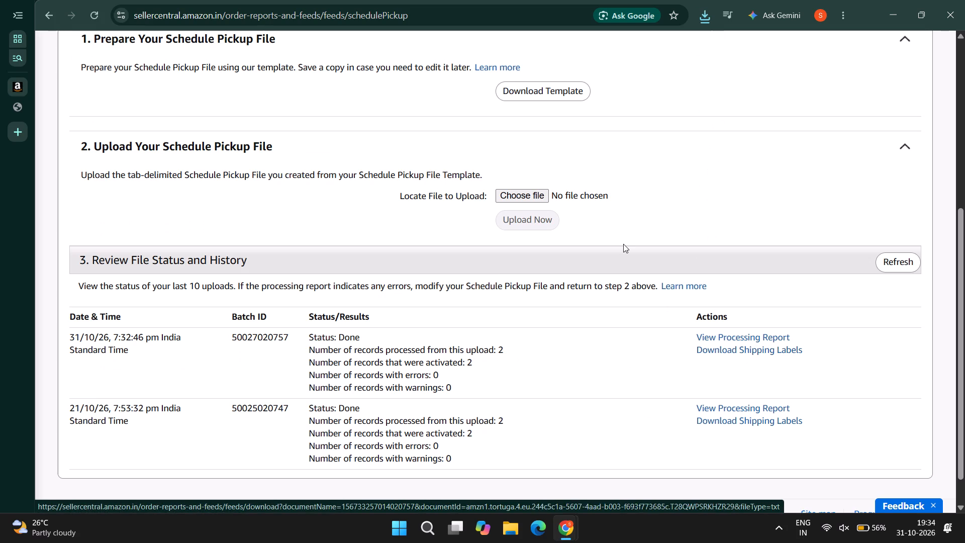
Open the downloaded label PDF of the 31/10/26 batch and review the first order's shipping label and tax invoice.
left_click(707, 18)
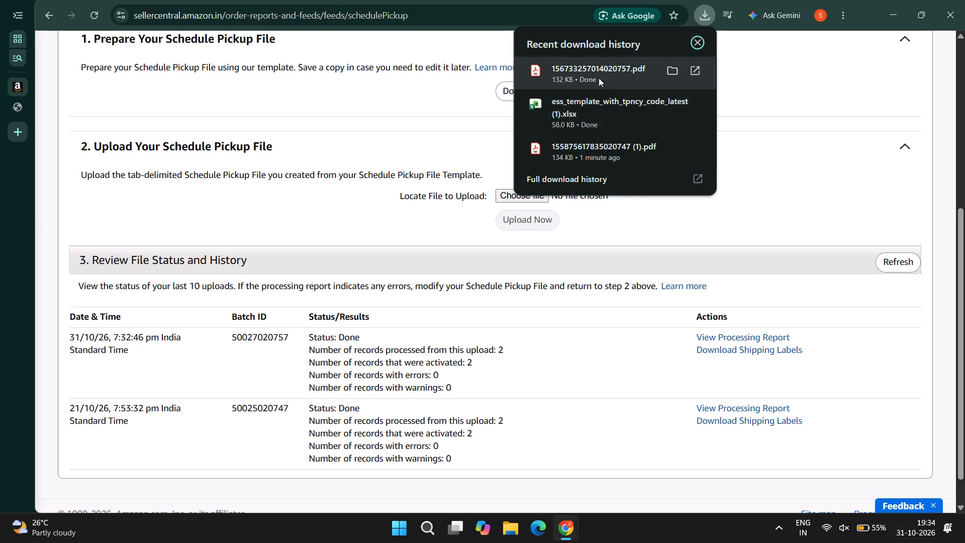
double_click(599, 78)
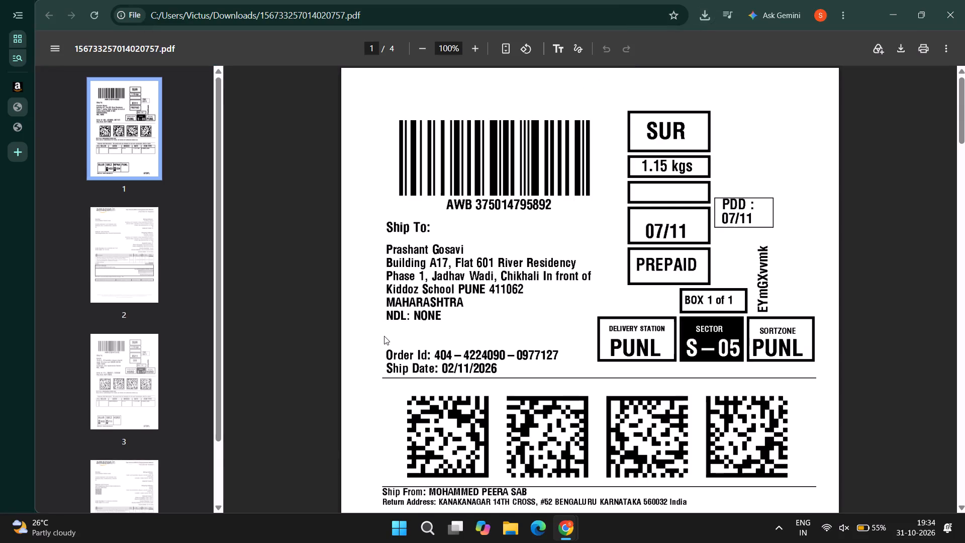
scroll(384, 336, "down", 2)
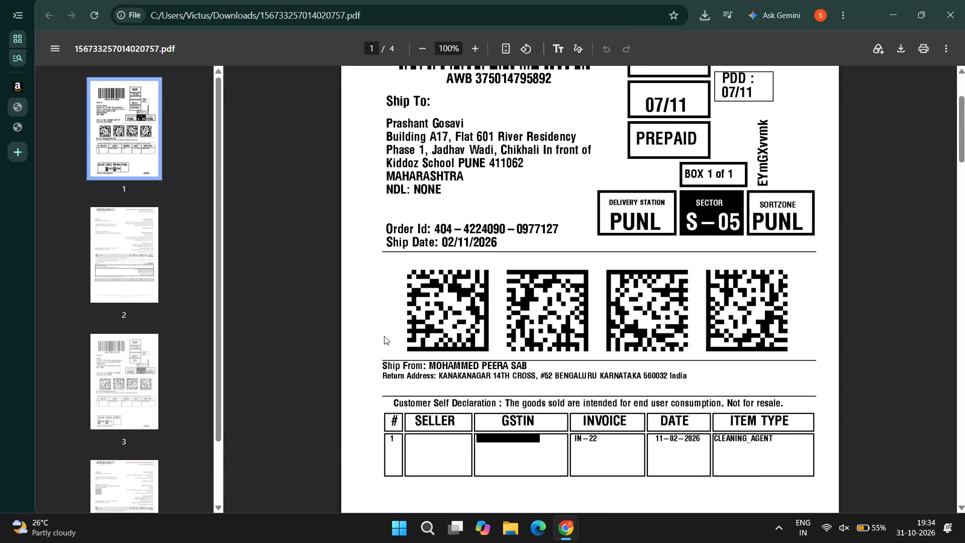
scroll(384, 336, "down", 9)
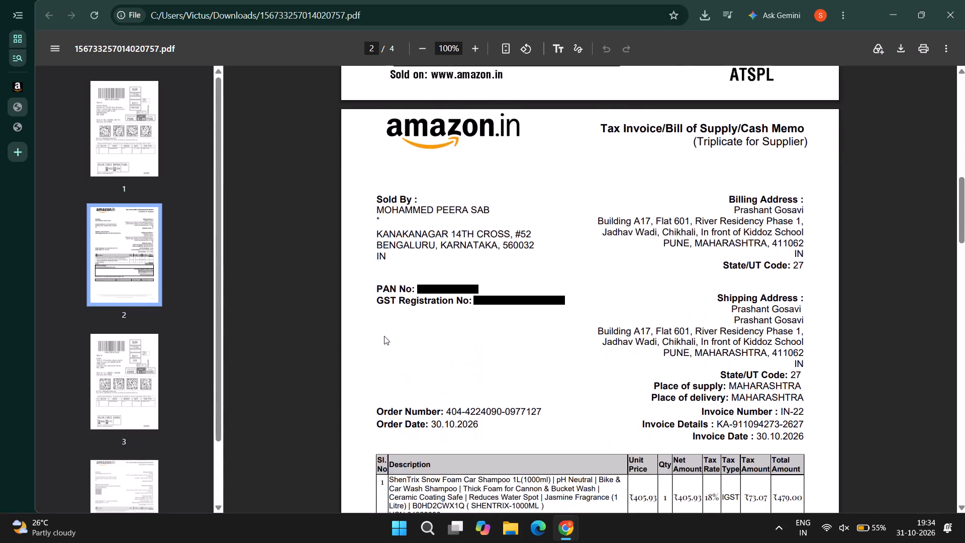
scroll(384, 336, "down", 3)
Review the second order's shipping label and tax invoice on pages 3 and 4 of the PDF.
scroll(384, 336, "down", 3)
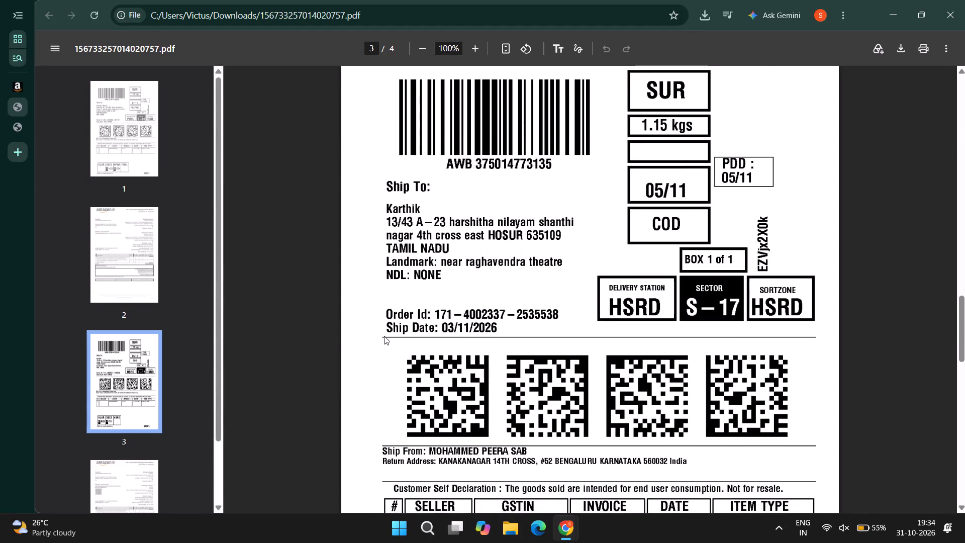
scroll(384, 336, "down", 2)
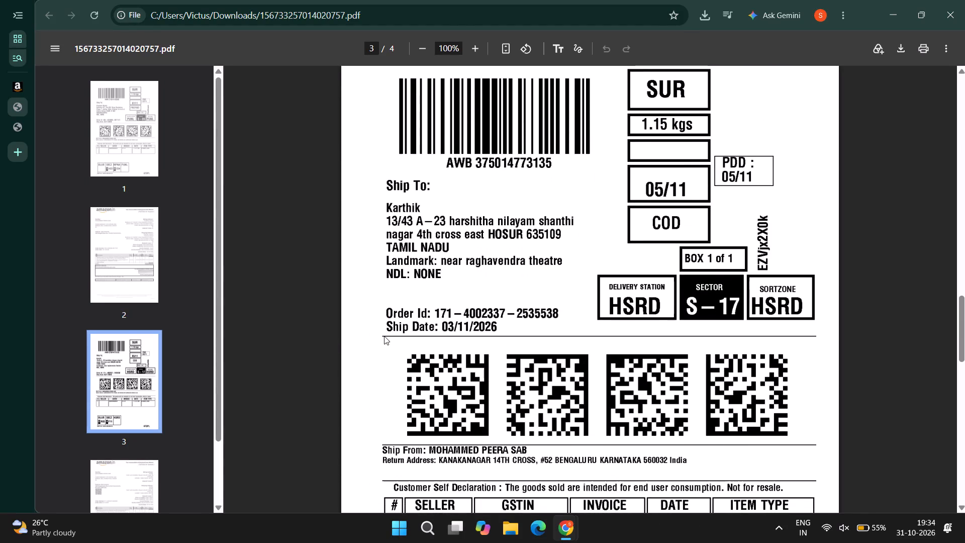
scroll(384, 336, "down", 8)
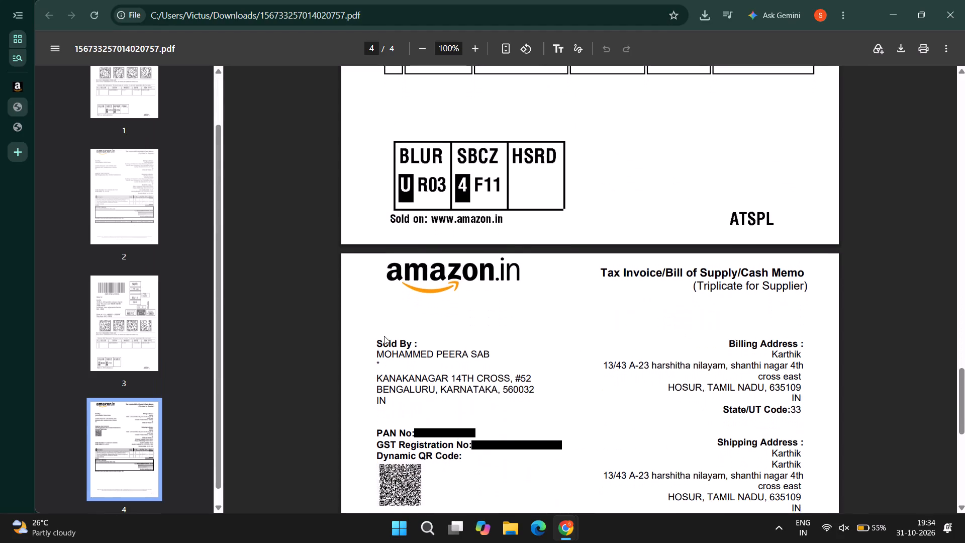
scroll(384, 336, "down", 4)
scroll(384, 336, "up", 3)
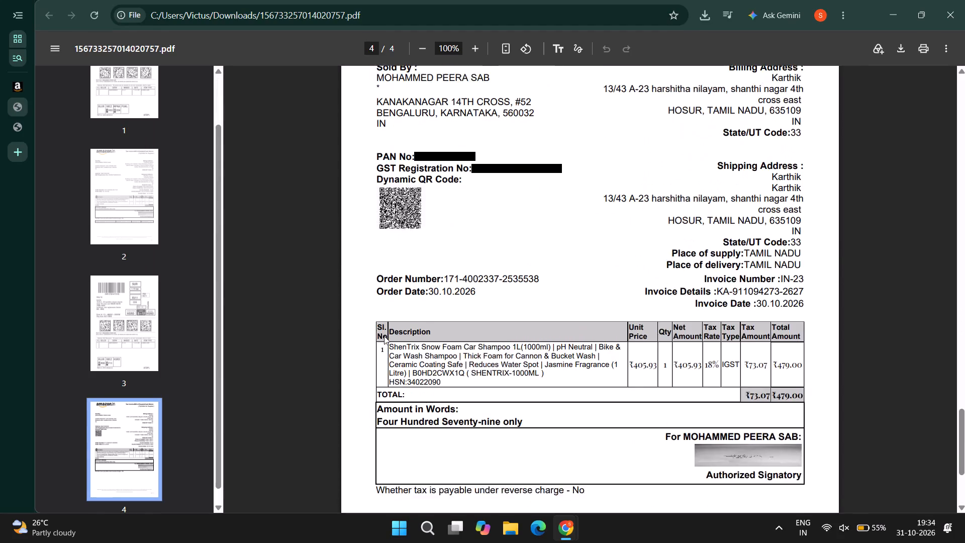
scroll(384, 336, "up", 4)
scroll(384, 336, "down", 5)
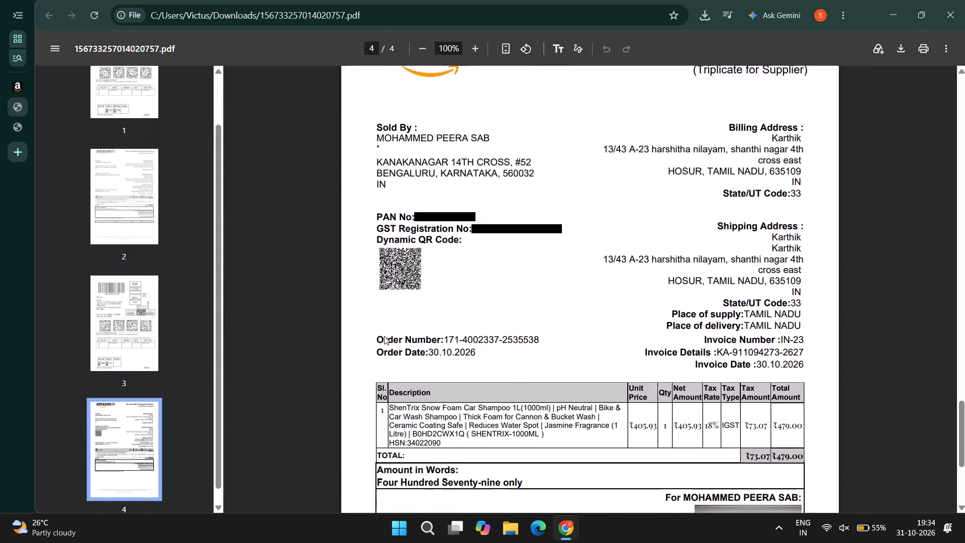
scroll(384, 336, "down", 1)
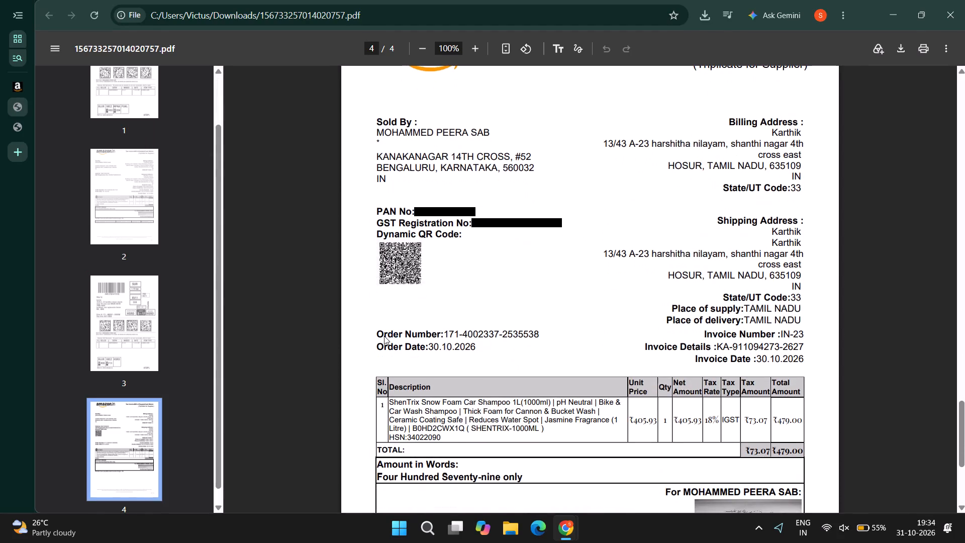
Recheck both orders' labels in the same PDF, starting from and returning to the first page.
scroll(384, 336, "up", 15)
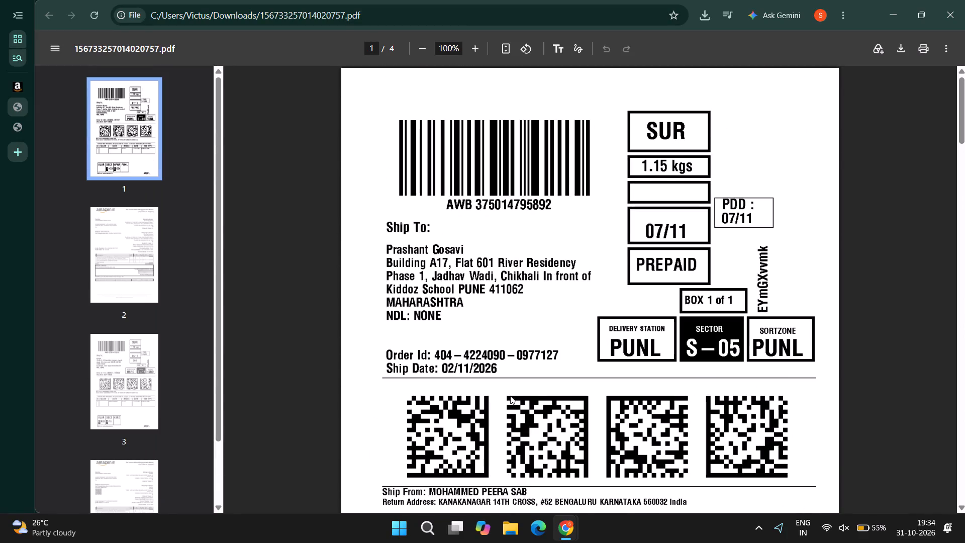
scroll(510, 396, "down", 11)
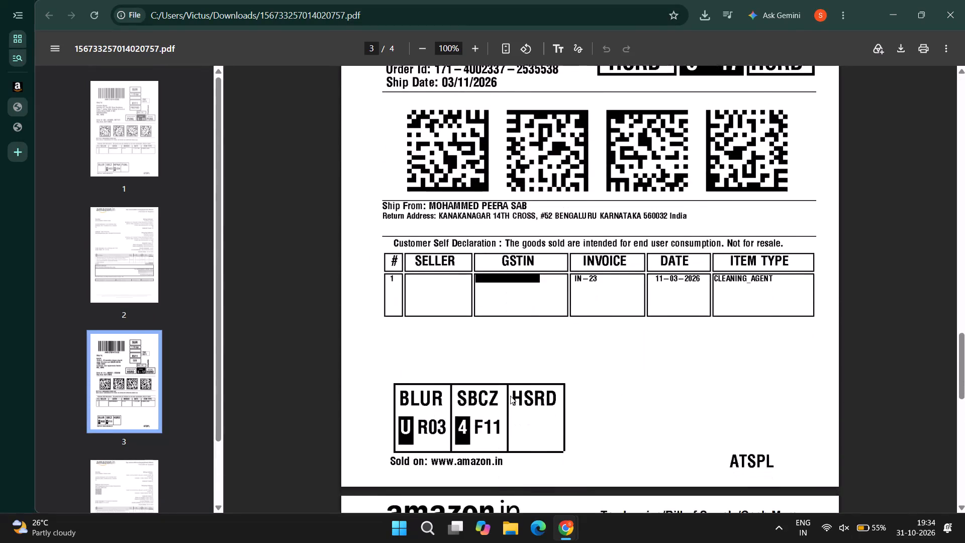
scroll(510, 396, "down", 3)
scroll(510, 396, "up", 4)
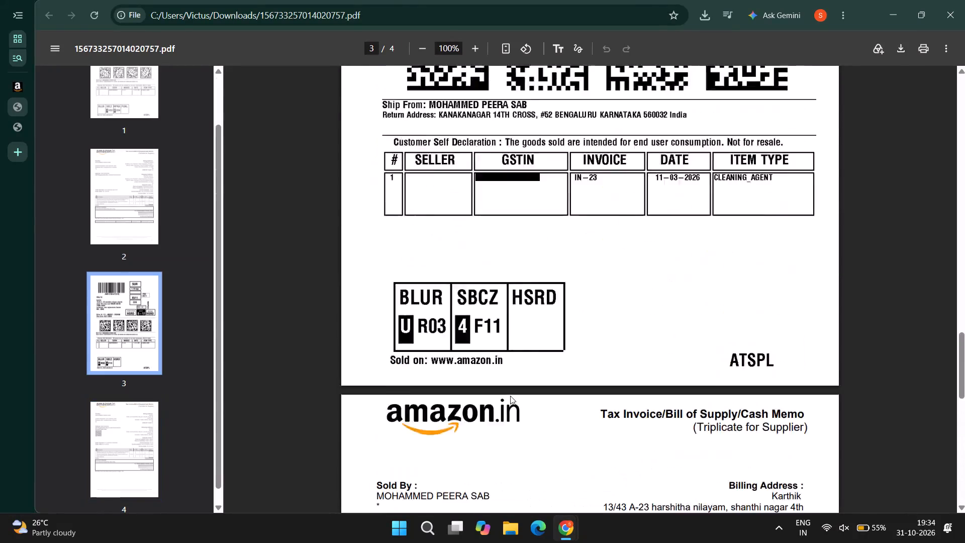
scroll(510, 396, "up", 6)
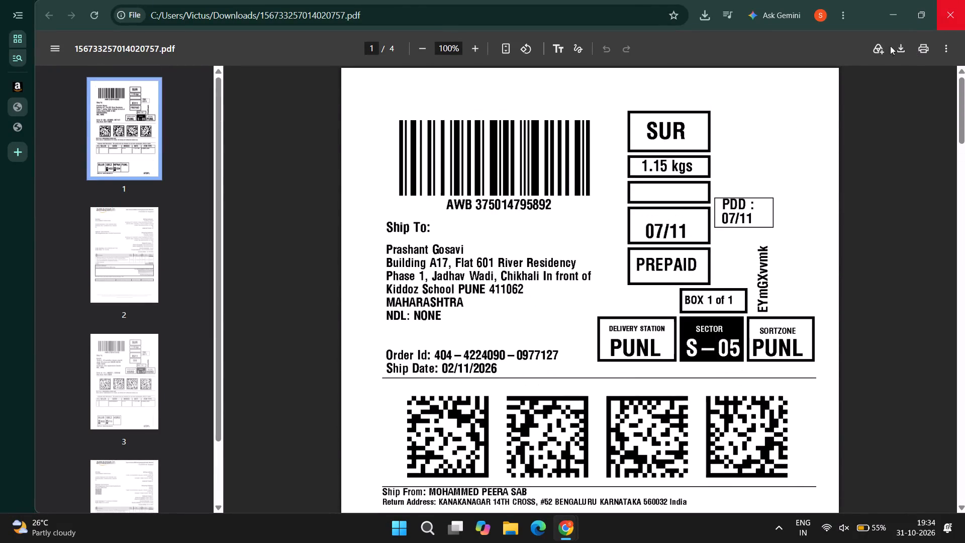
Return to the top of the Upload Order-Related Files page in Seller Central.
left_click(19, 85)
scroll(275, 199, "up", 2)
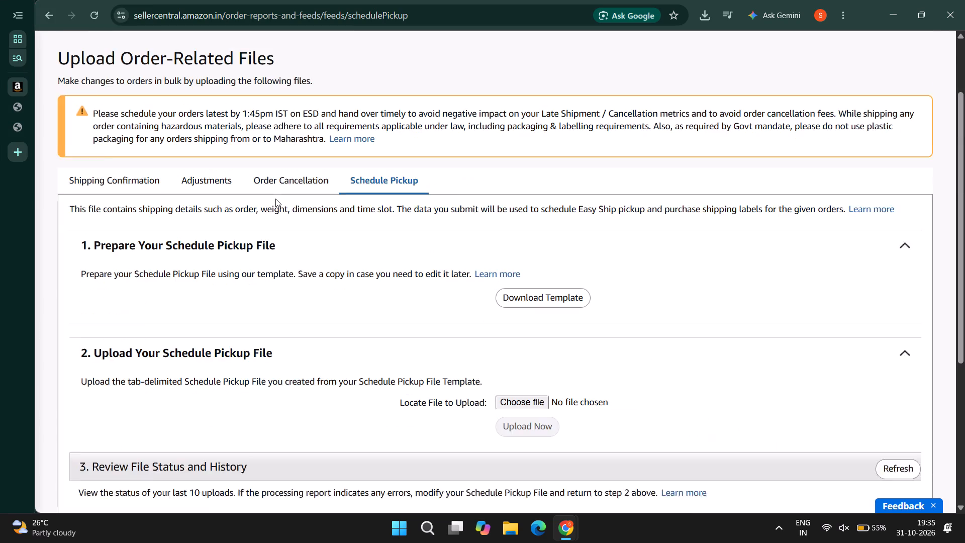
scroll(275, 199, "up", 1)
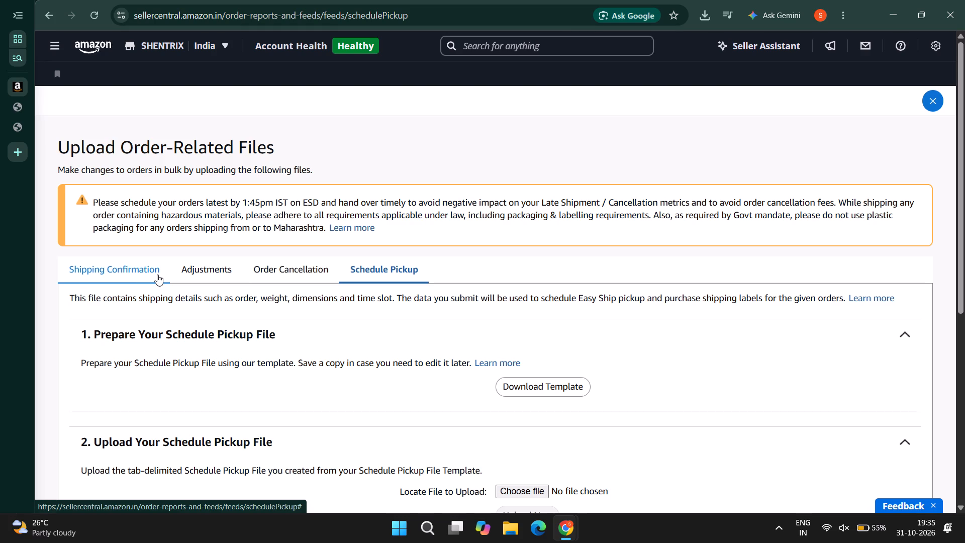
Reselect the SHENTRIX India seller account and open the Orders overview of its dashboard.
left_click(194, 50)
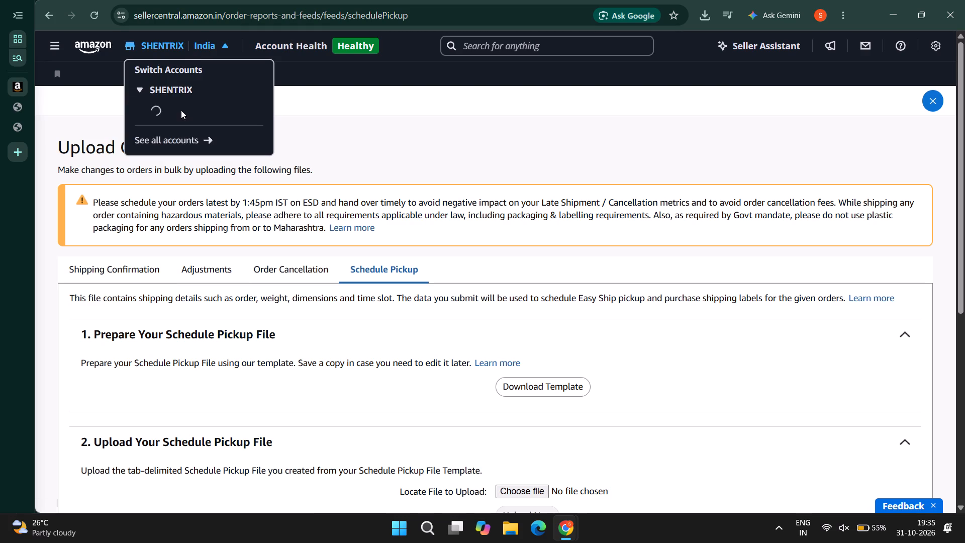
left_click(171, 113)
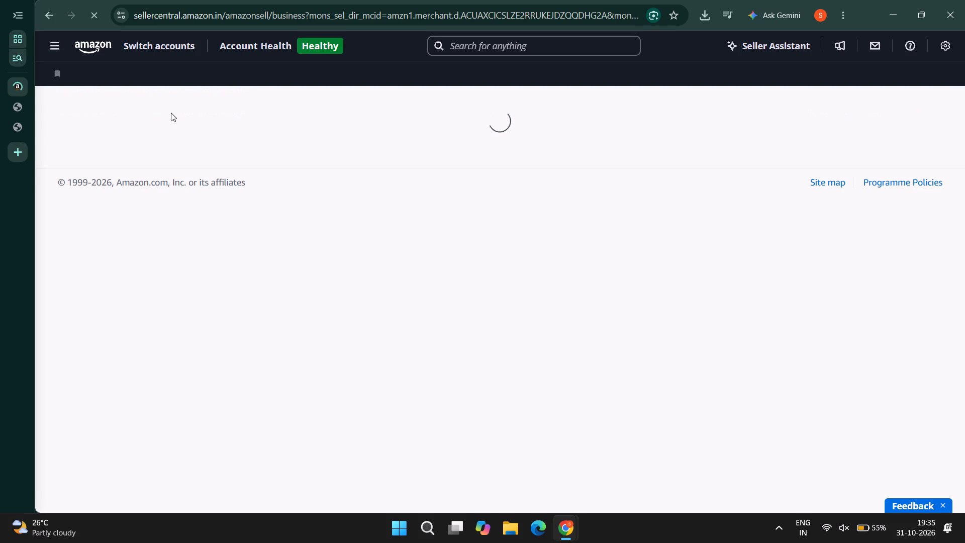
left_click(667, 125)
scroll(359, 469, "down", 4)
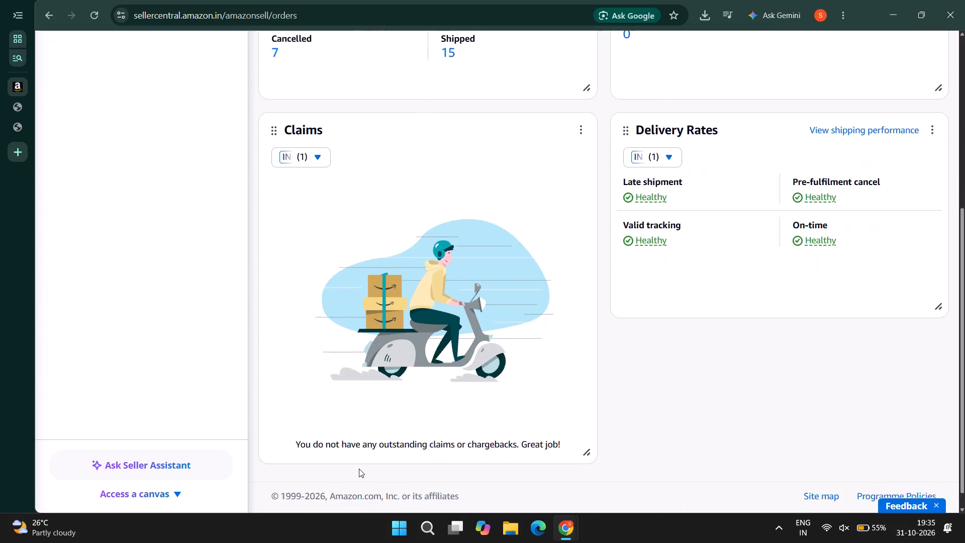
scroll(359, 469, "up", 3)
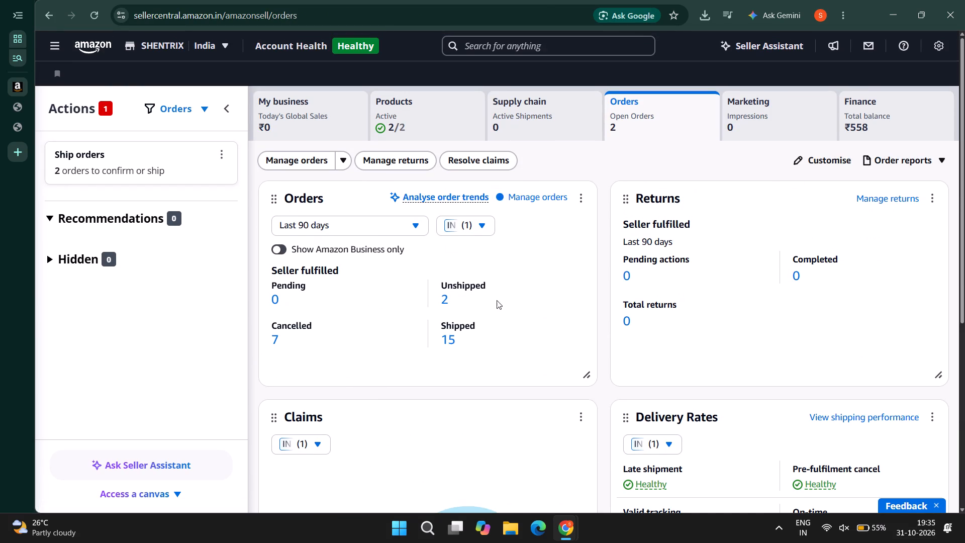
Open Manage Orders from the Orders overview and check the Easy Ship unshipped orders.
left_click(537, 199)
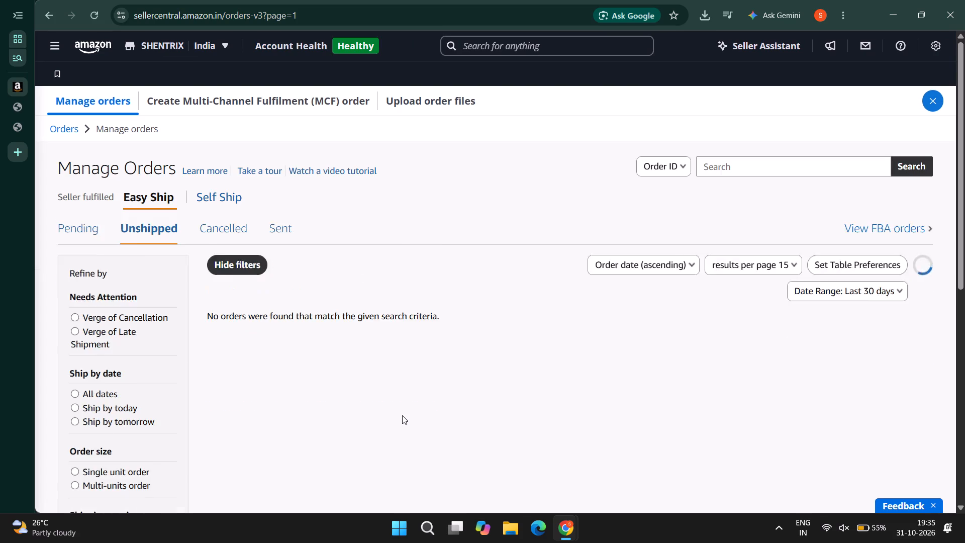
scroll(402, 415, "down", 8)
scroll(402, 415, "up", 1)
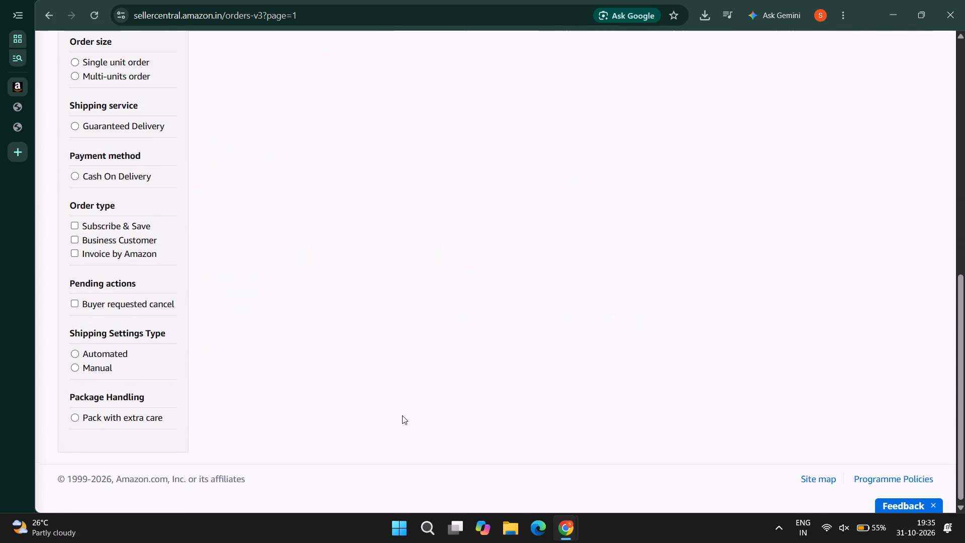
scroll(402, 415, "up", 3)
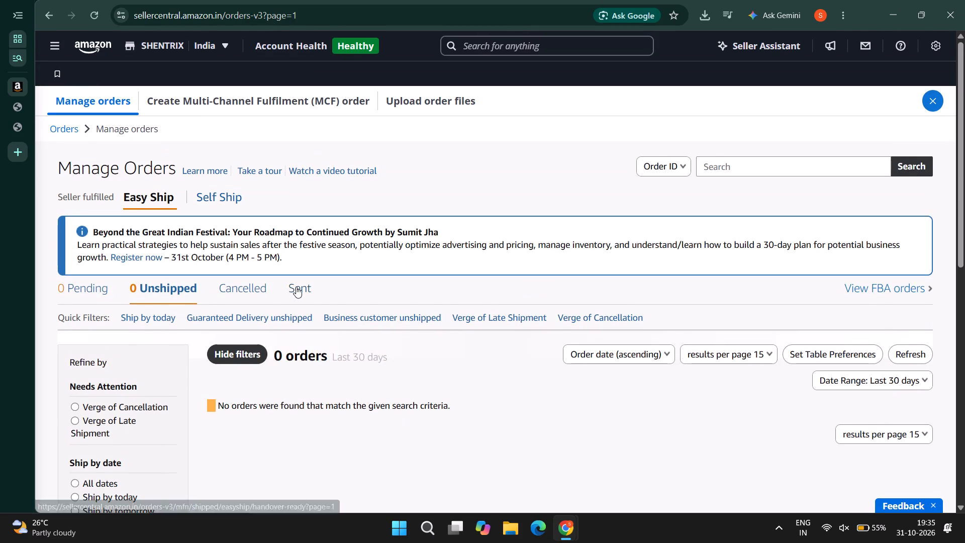
In the sent orders waiting for pickup, download the tax invoice PDF of the 30/10/2026 7:53 pm order.
left_click(296, 287)
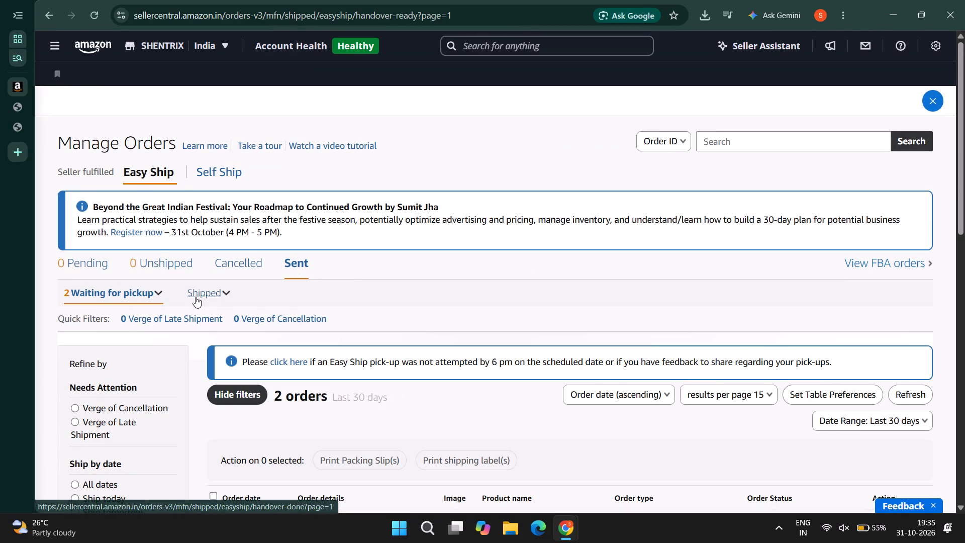
scroll(196, 297, "down", 6)
scroll(196, 297, "up", 2)
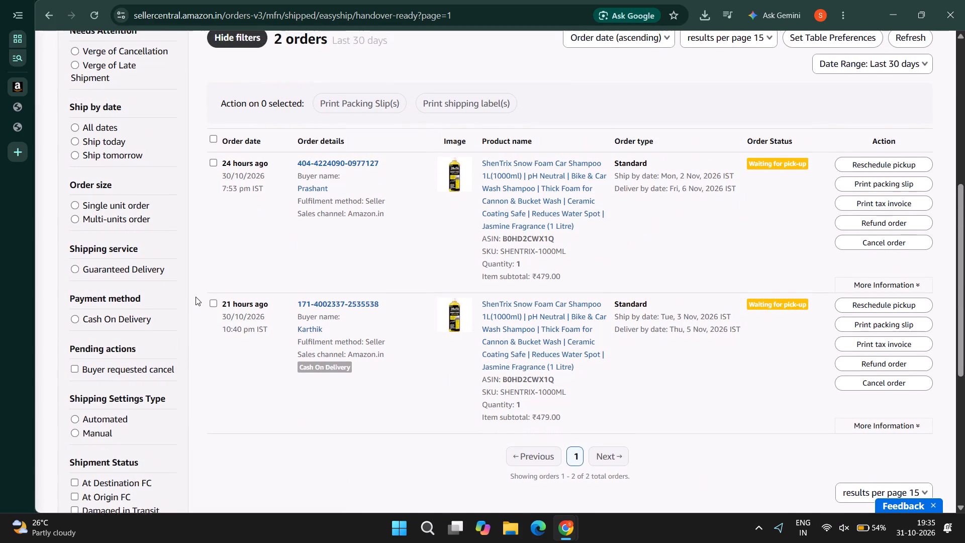
scroll(196, 297, "up", 2)
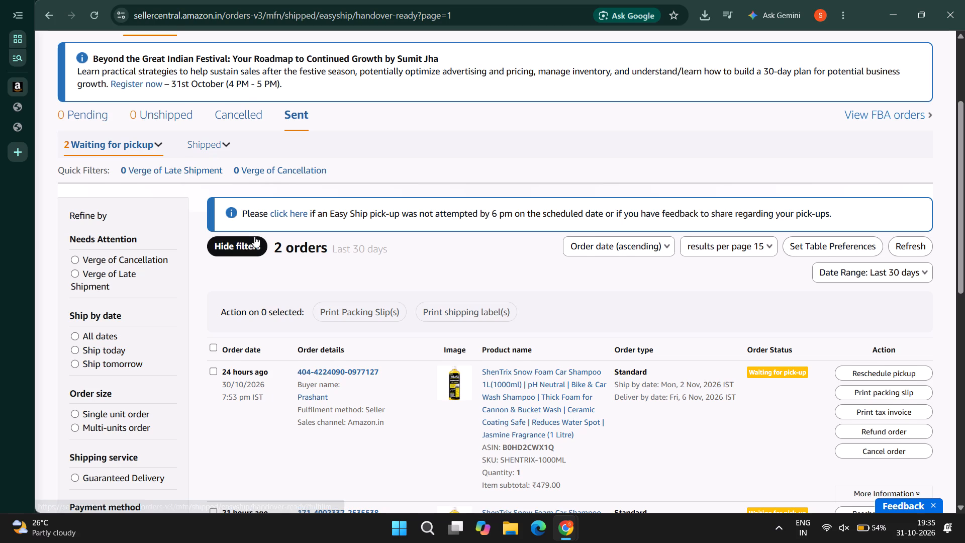
scroll(254, 236, "down", 4)
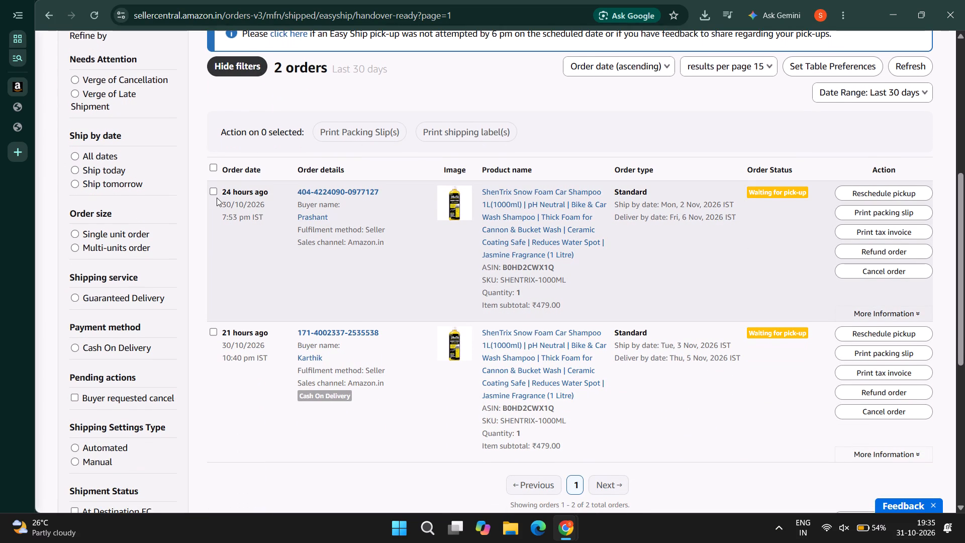
left_click(898, 232)
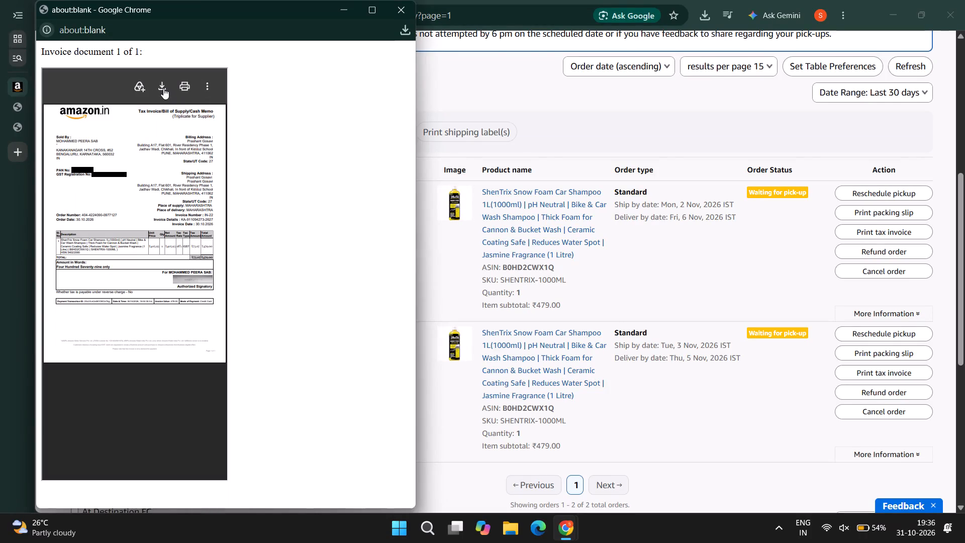
left_click(163, 88)
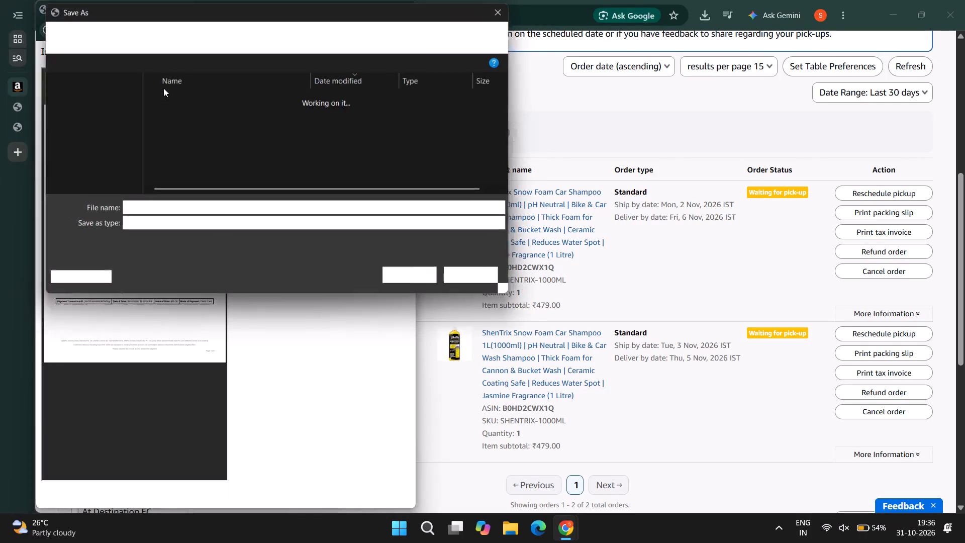
left_click(419, 274)
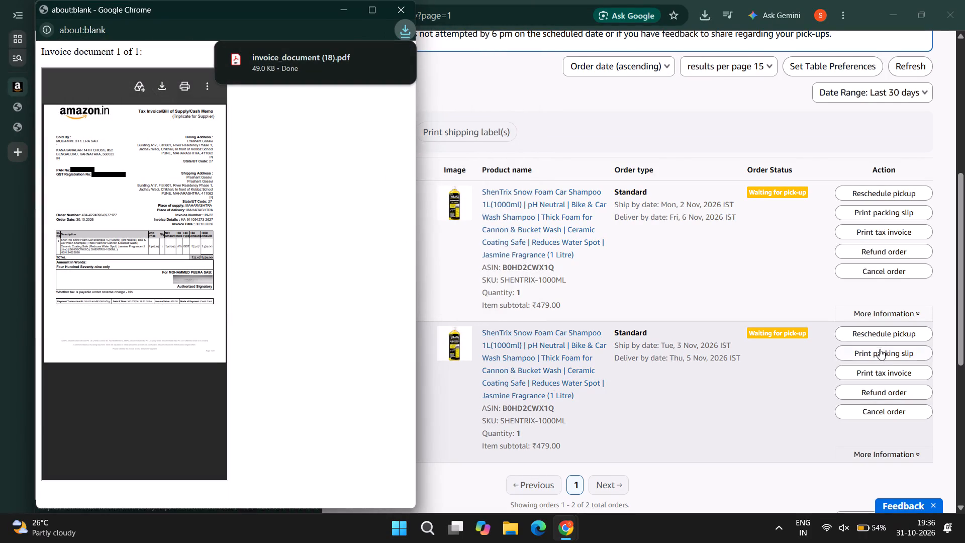
Download the tax invoice PDF of the 30/10/2026 10:40 pm Cash On Delivery order and close the invoice window.
left_click(881, 369)
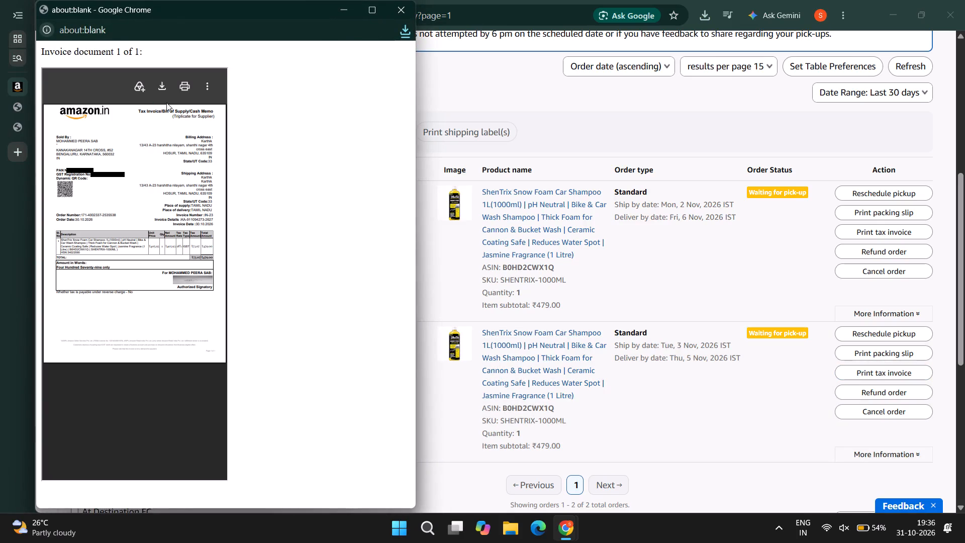
left_click(162, 83)
left_click(400, 278)
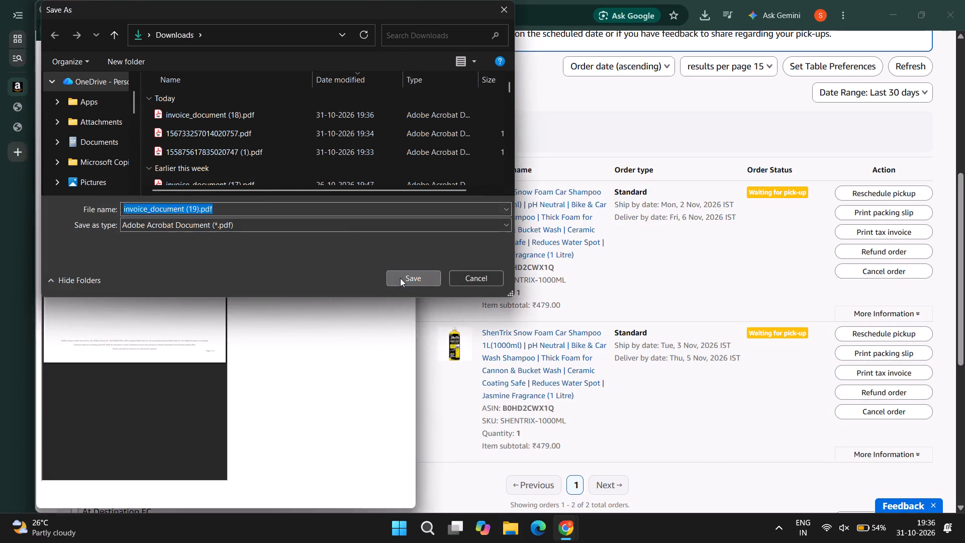
left_click(398, 6)
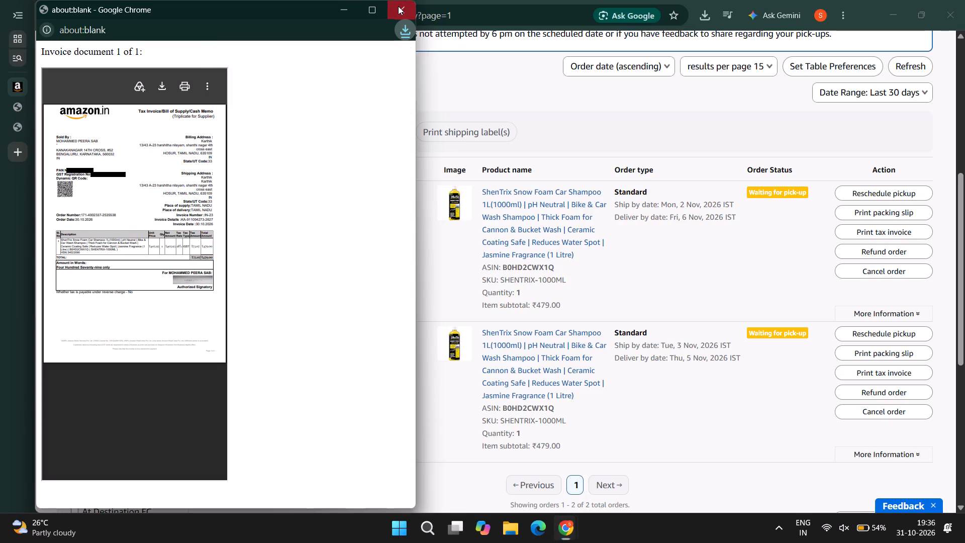
Check the cancelled Easy Ship orders, look over the sent orders again, and return to the cancelled ones.
scroll(212, 109, "up", 3)
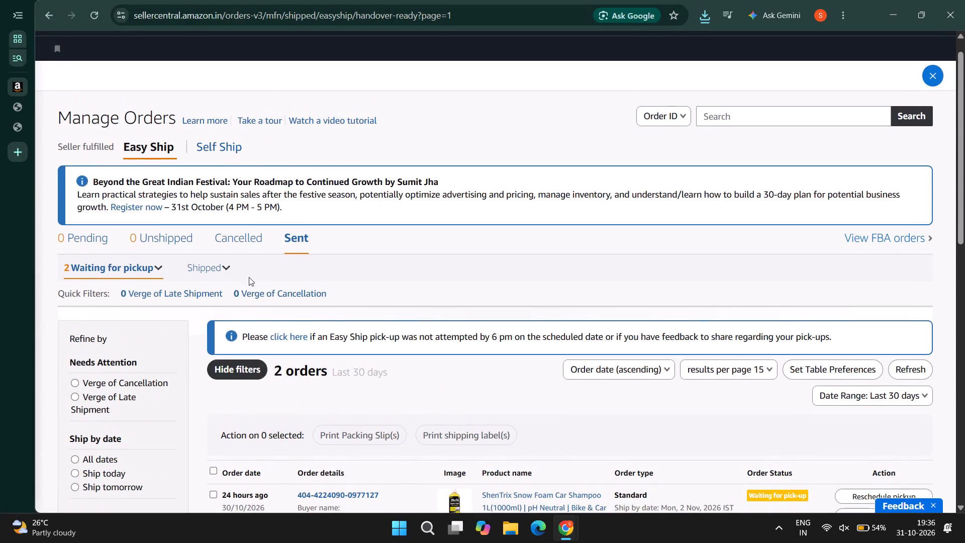
left_click(236, 240)
scroll(276, 374, "down", 4)
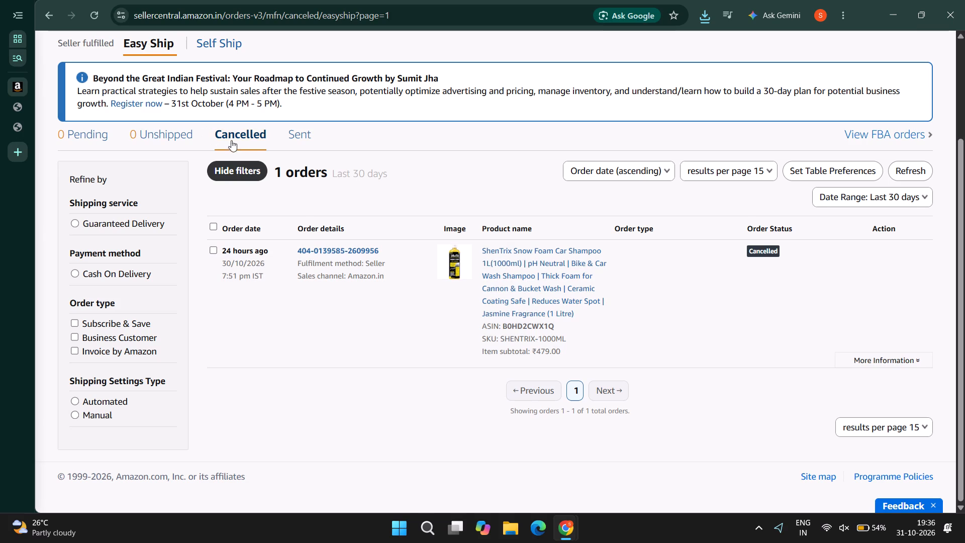
left_click(296, 137)
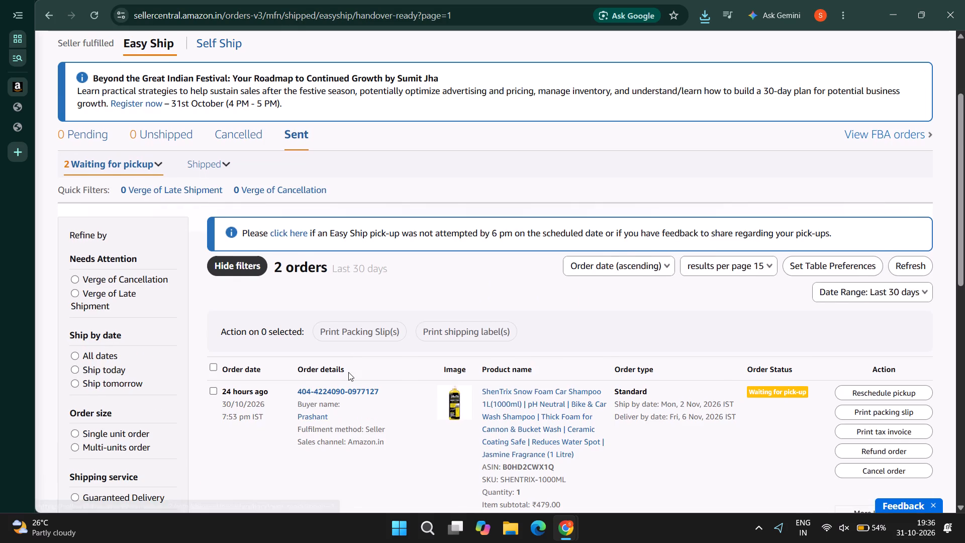
scroll(348, 372, "down", 4)
scroll(348, 372, "up", 3)
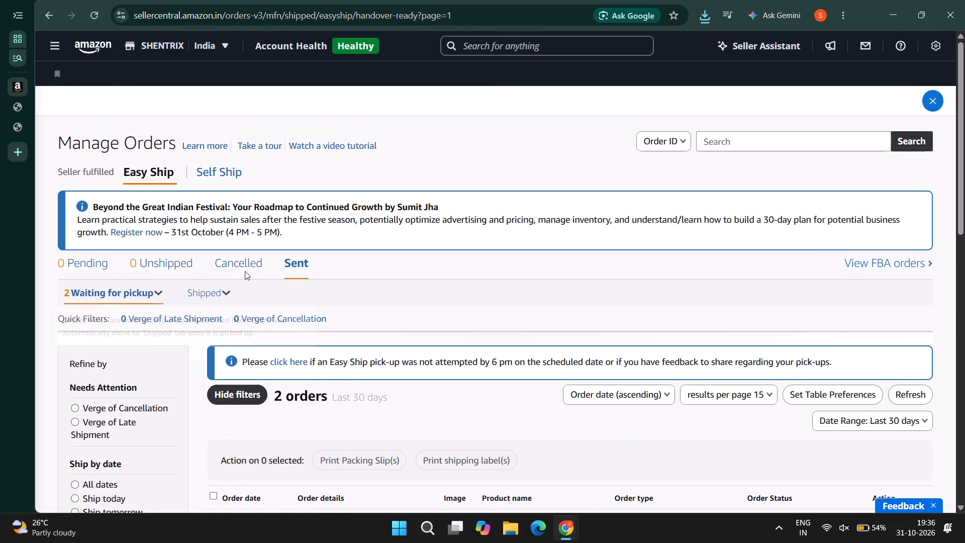
left_click(242, 264)
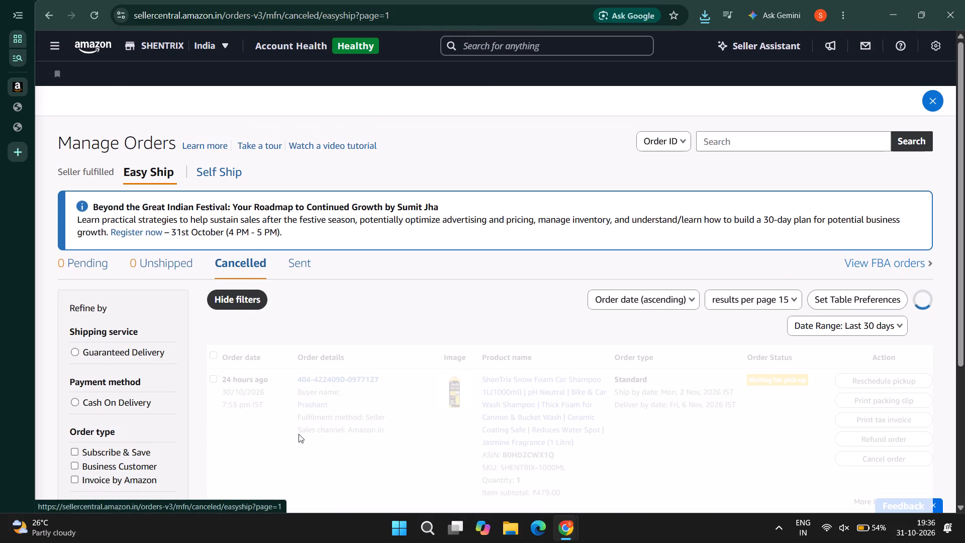
scroll(299, 434, "down", 4)
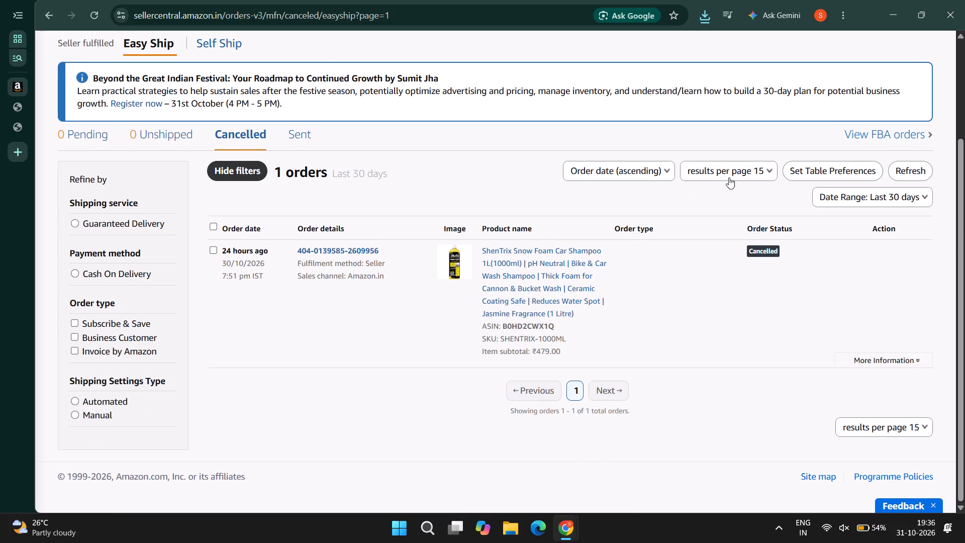
Set the cancelled orders' date range to Last 180 days and read through the whole list.
left_click(874, 206)
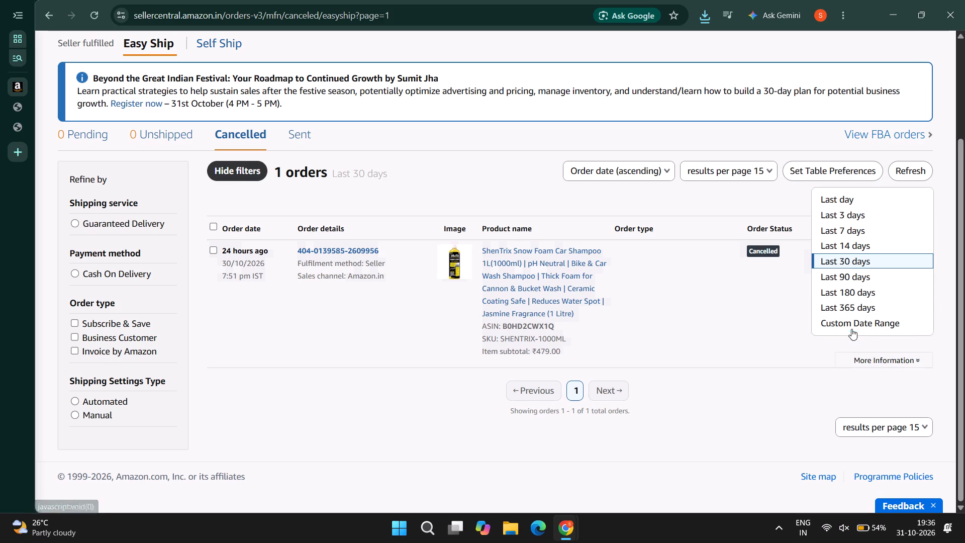
left_click(857, 296)
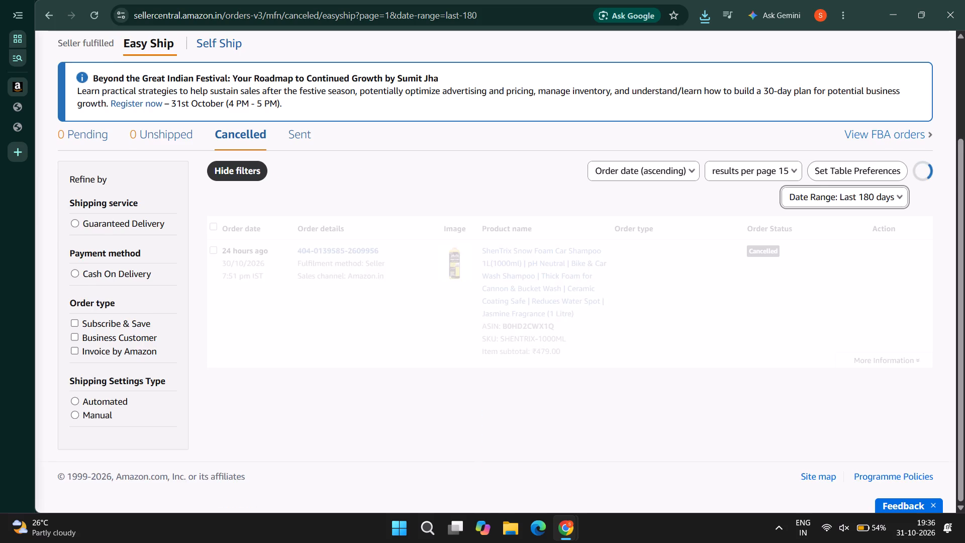
scroll(482, 328, "down", 3)
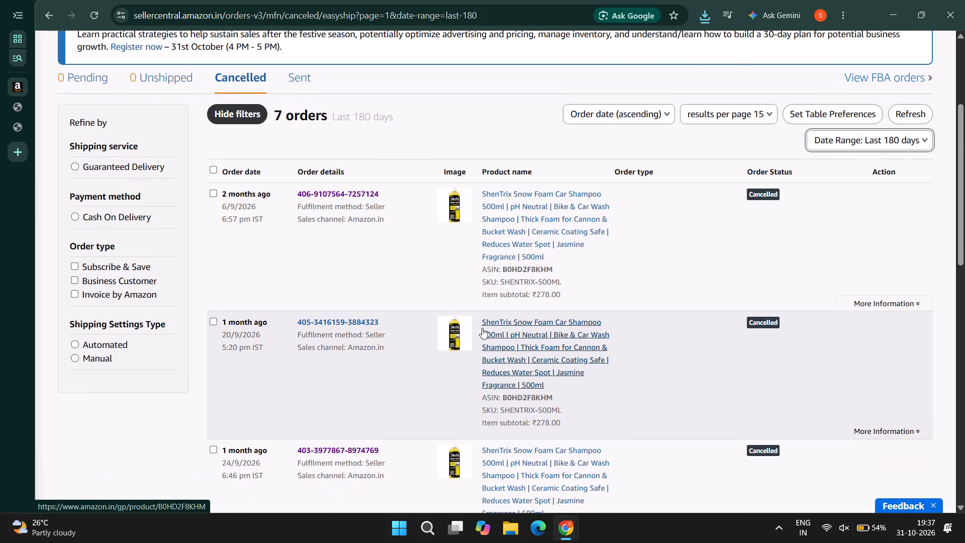
scroll(482, 328, "down", 14)
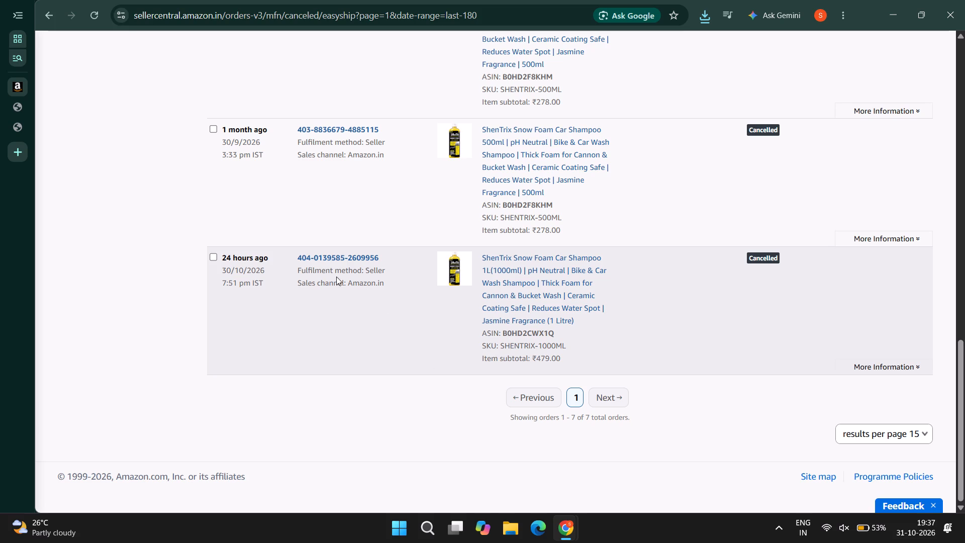
Open the Amazon product page of the 1 litre Snow Foam Car Shampoo from the 30/10/2026 cancelled order and examine its price and offers.
left_click(552, 264)
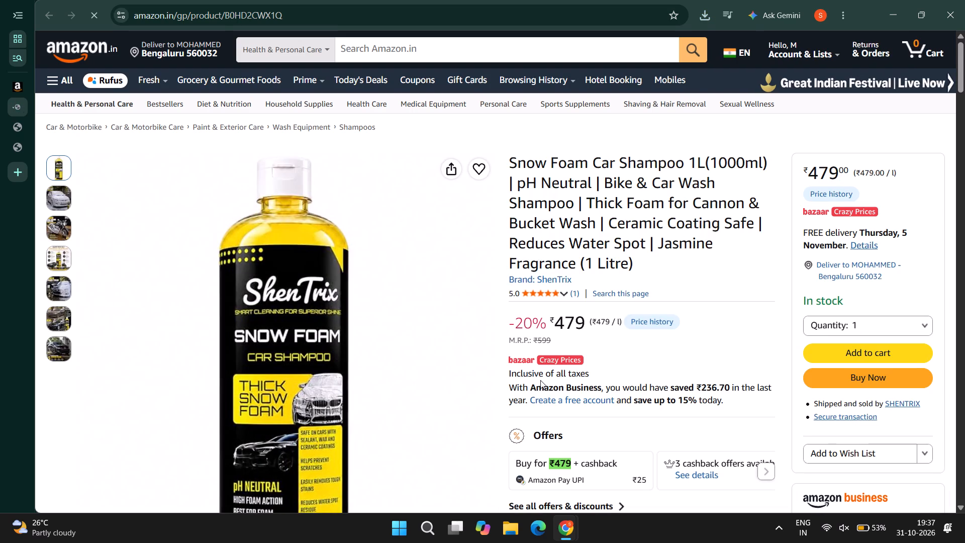
scroll(540, 380, "down", 5)
scroll(540, 380, "up", 5)
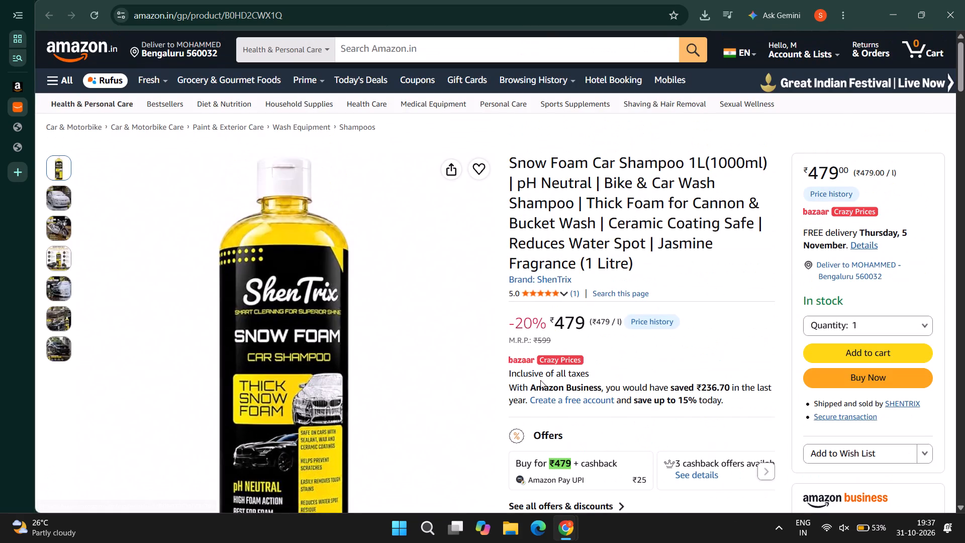
scroll(540, 380, "up", 1)
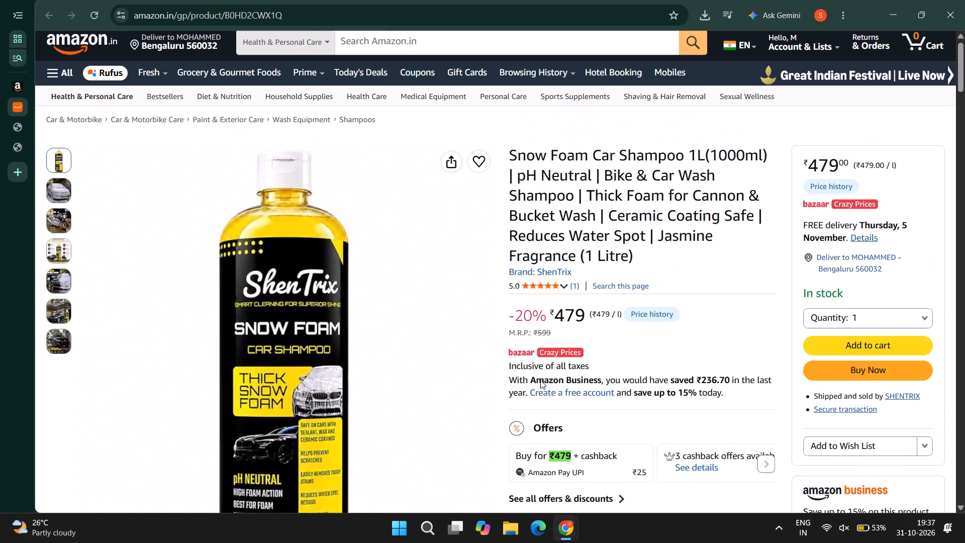
scroll(540, 380, "down", 6)
scroll(540, 380, "up", 5)
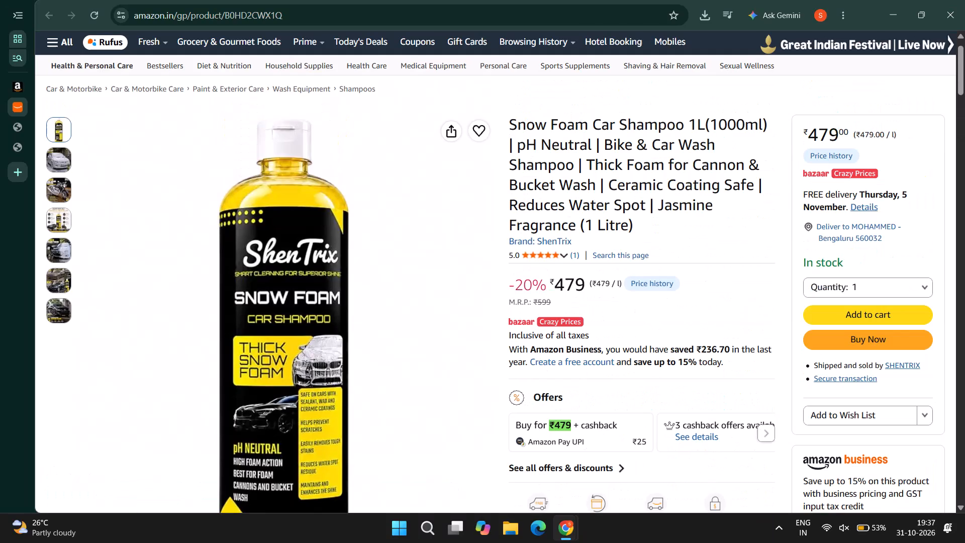
scroll(540, 380, "down", 3)
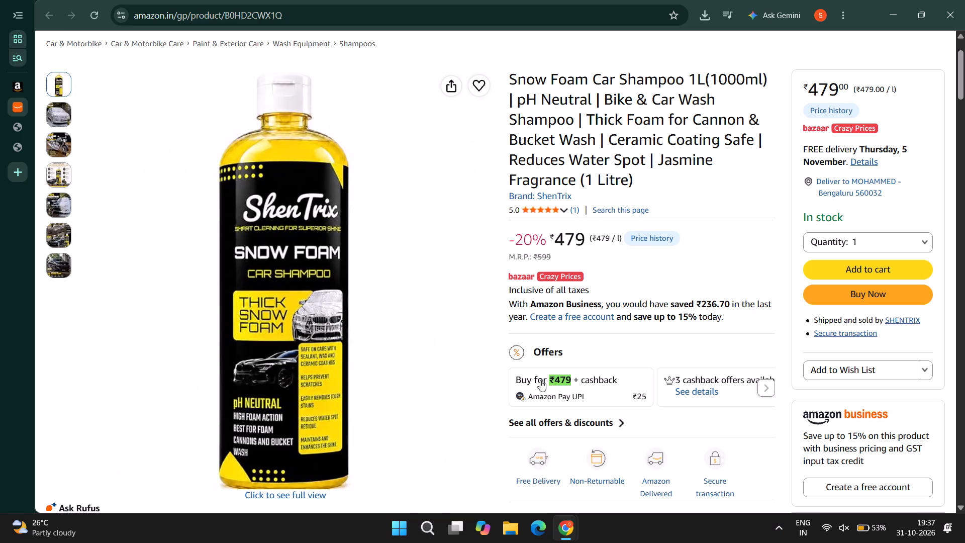
scroll(540, 380, "up", 4)
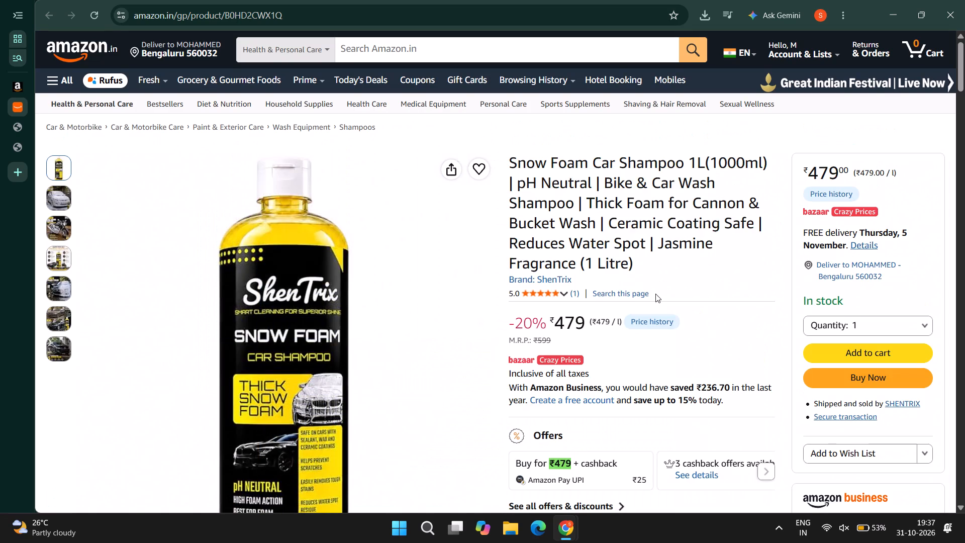
Examine the related and also-viewed competitor car shampoos further down the product page.
scroll(655, 294, "down", 13)
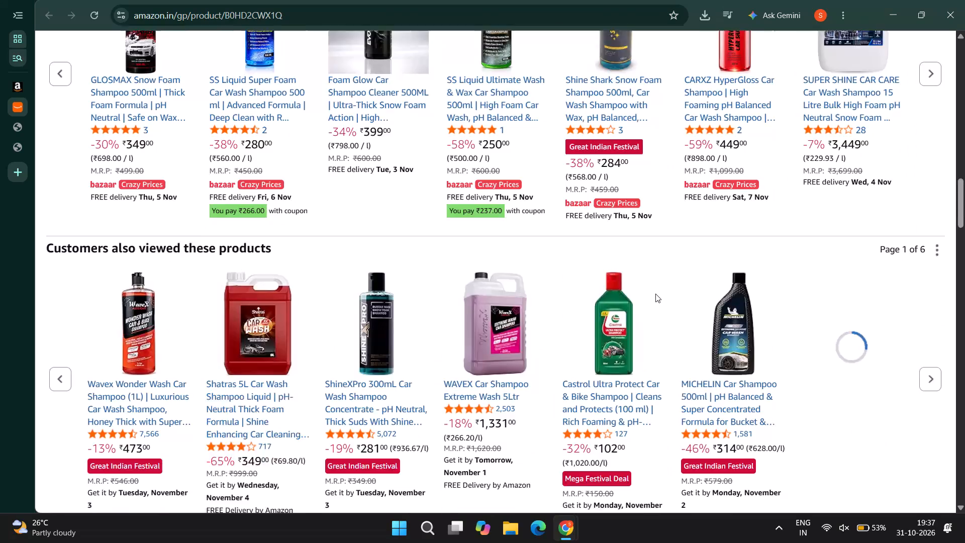
scroll(655, 294, "up", 4)
scroll(655, 294, "right", 1)
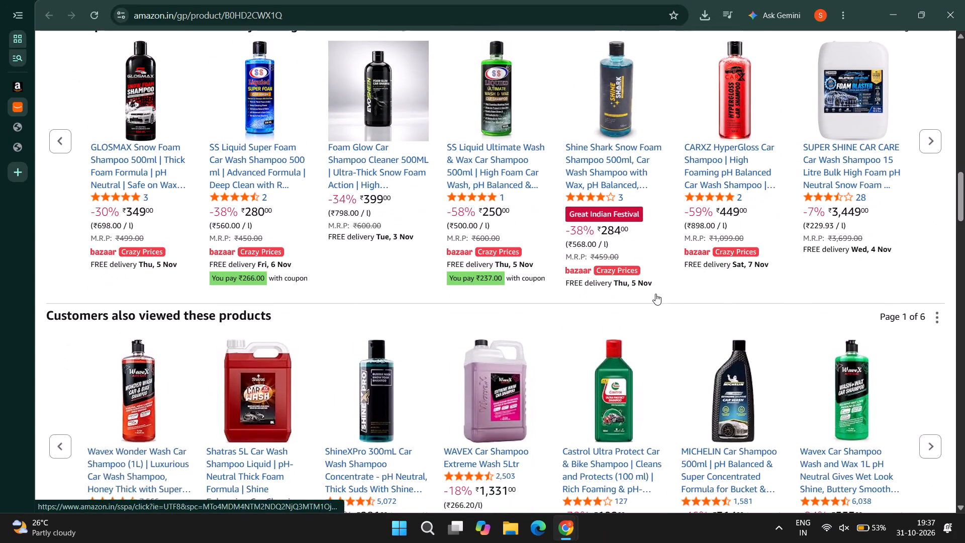
scroll(655, 294, "right", 1)
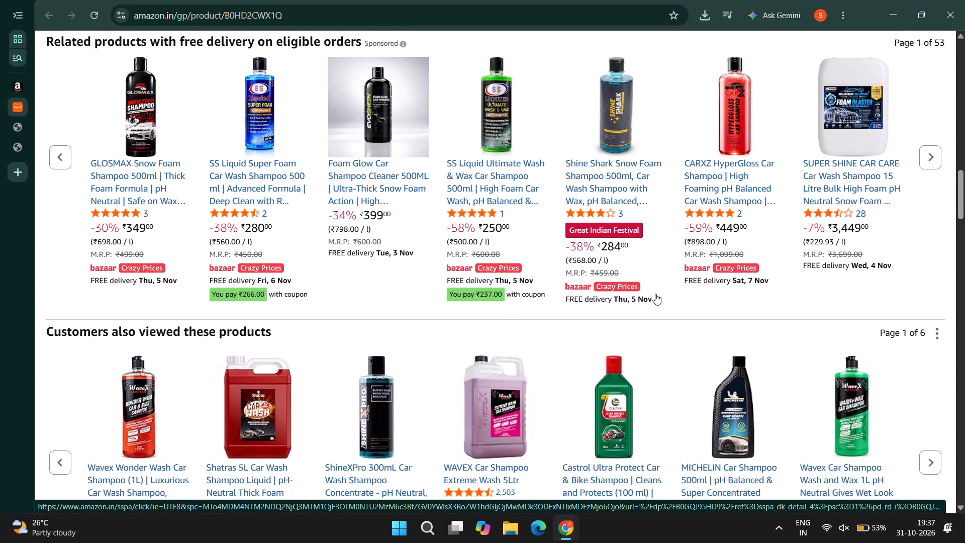
scroll(655, 294, "right", 2)
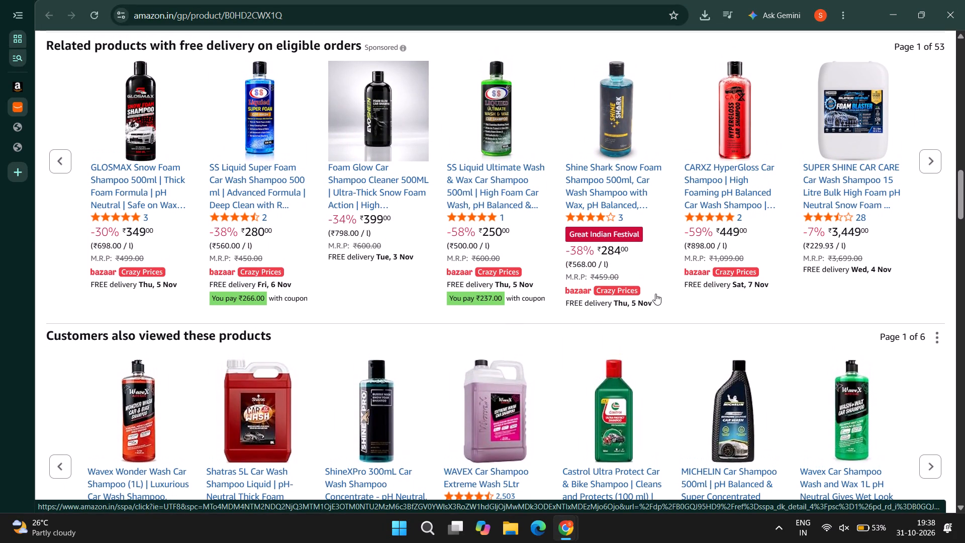
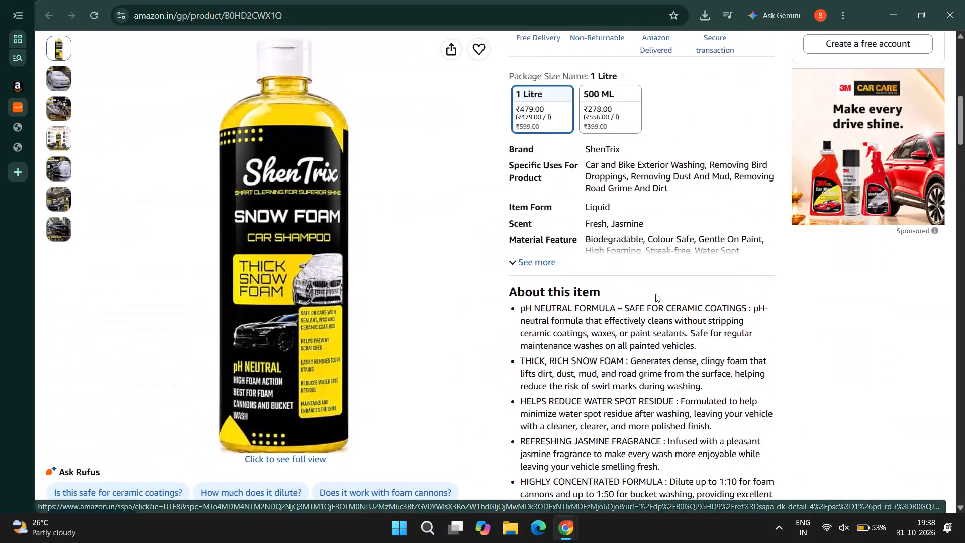
Return to the cancelled orders in Seller Central and examine the order details of the 30/10/2026 order for the 1 litre shampoo.
scroll(655, 294, "up", 4)
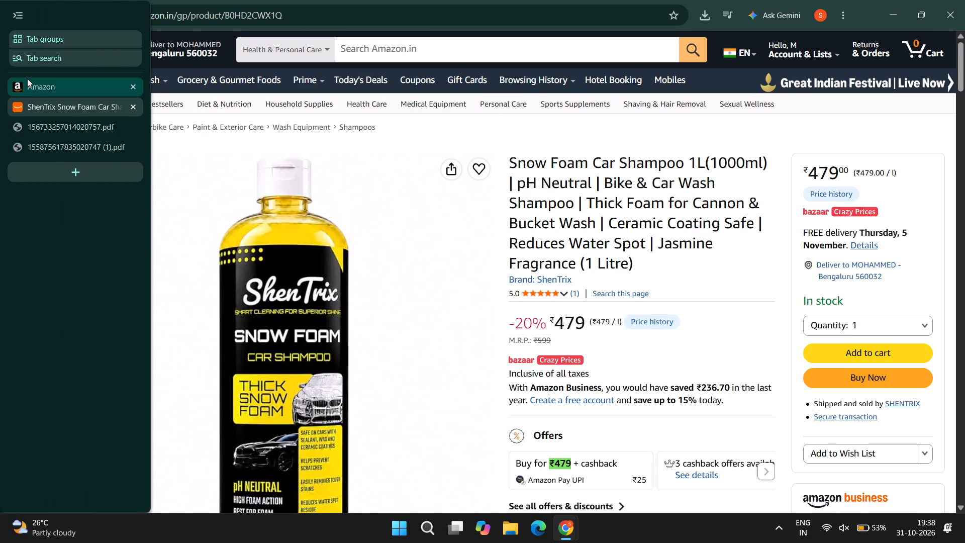
left_click(27, 79)
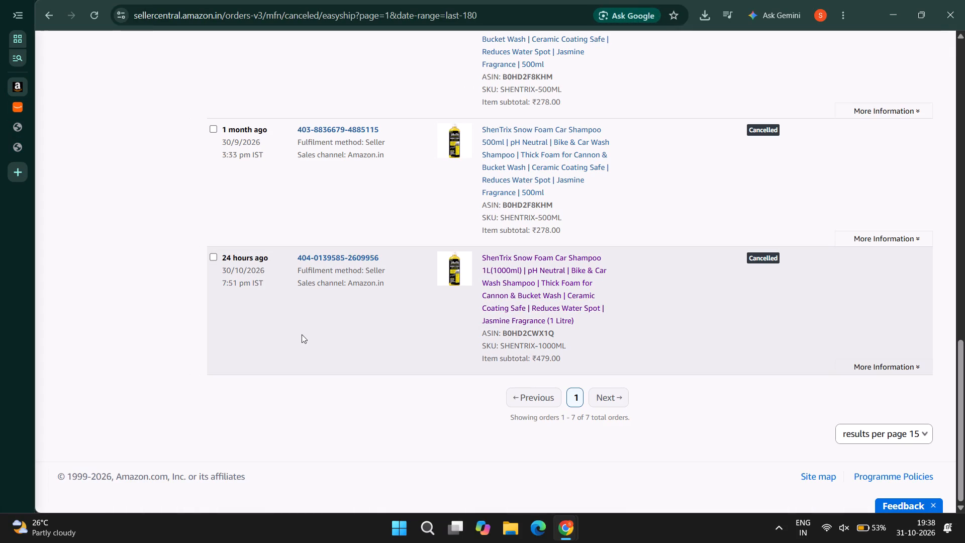
left_click(351, 255)
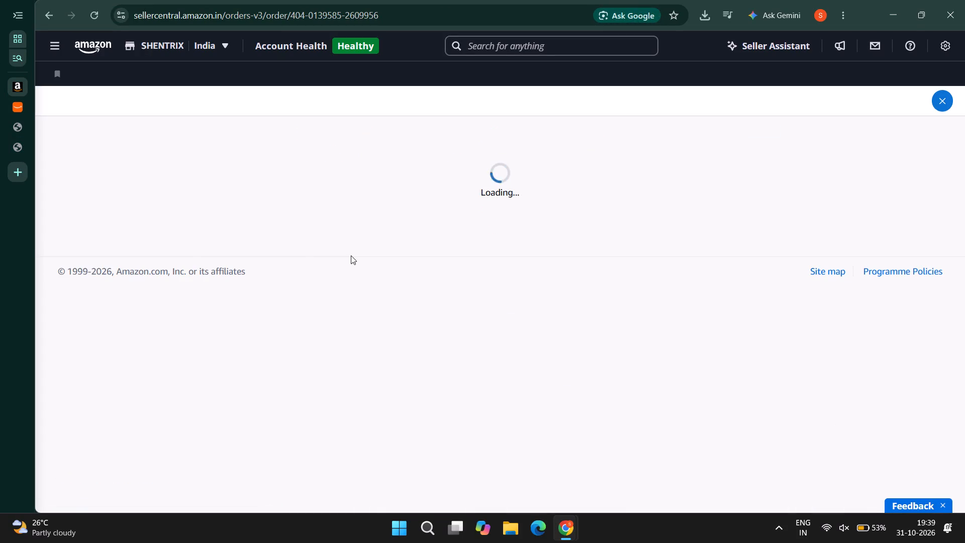
scroll(351, 255, "down", 3)
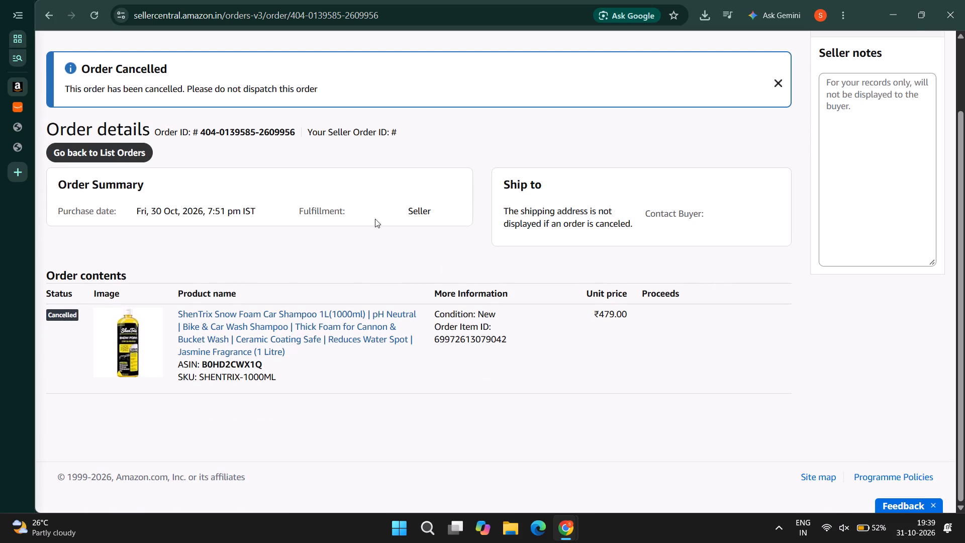
scroll(342, 219, "up", 1)
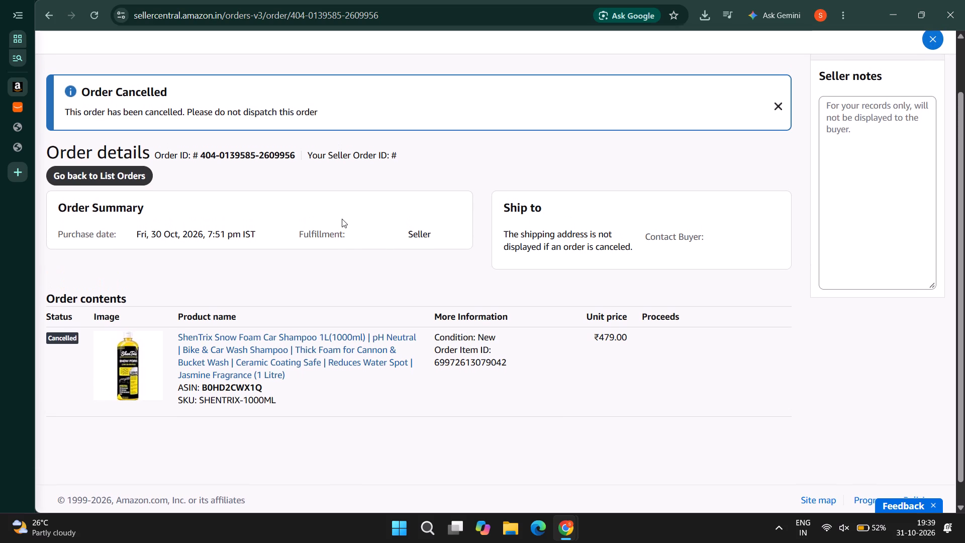
scroll(342, 219, "up", 3)
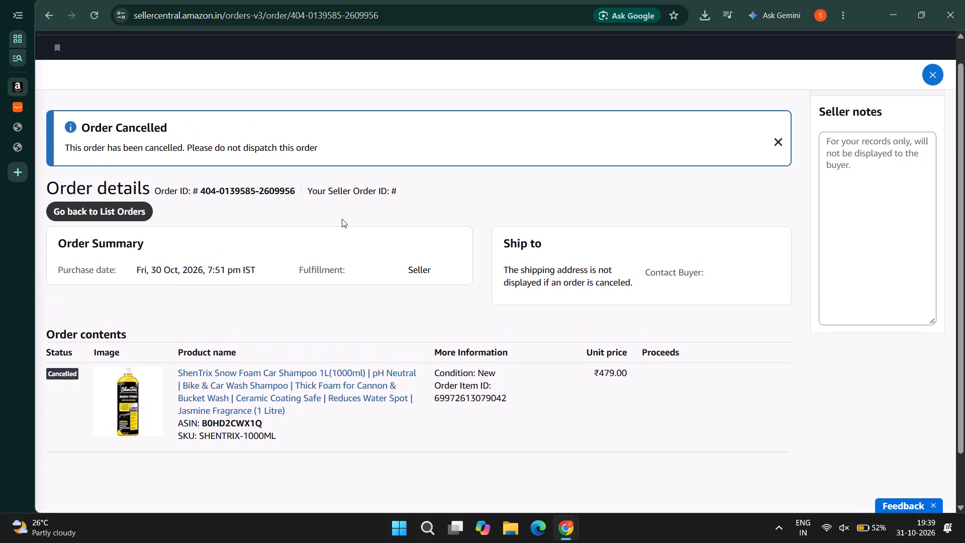
scroll(342, 219, "up", 1)
scroll(342, 219, "down", 2)
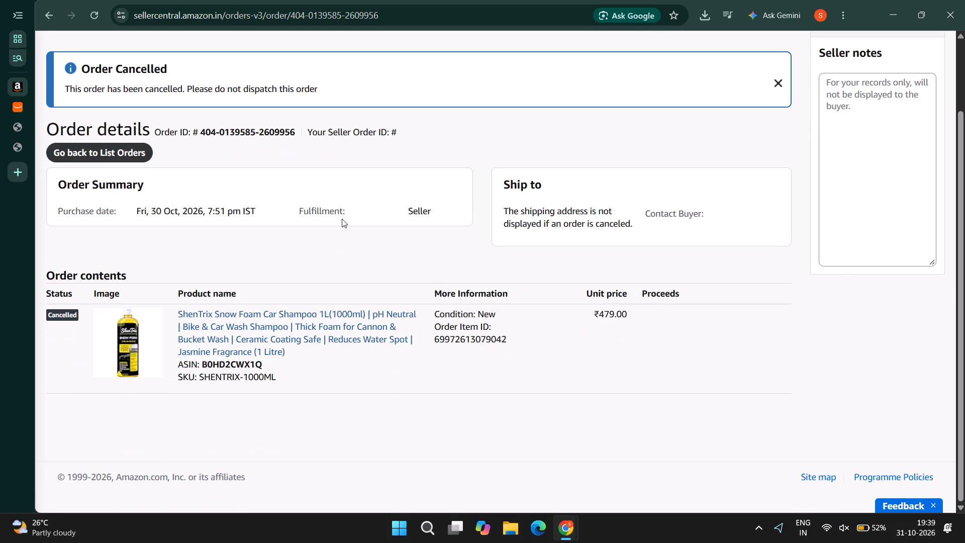
scroll(342, 219, "up", 5)
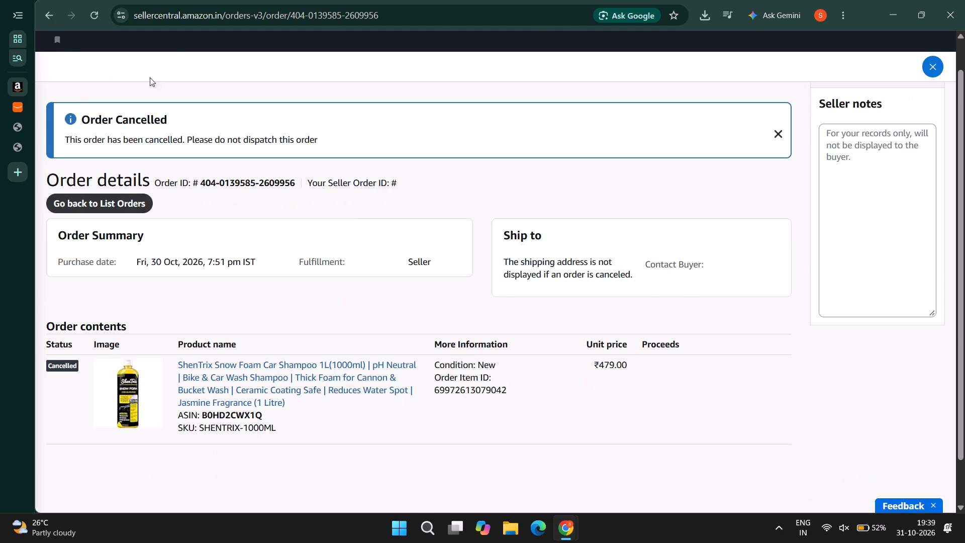
Open the SHENTRIX India account's home dashboard, check its Orders overview, and return to the My business overview.
left_click(182, 41)
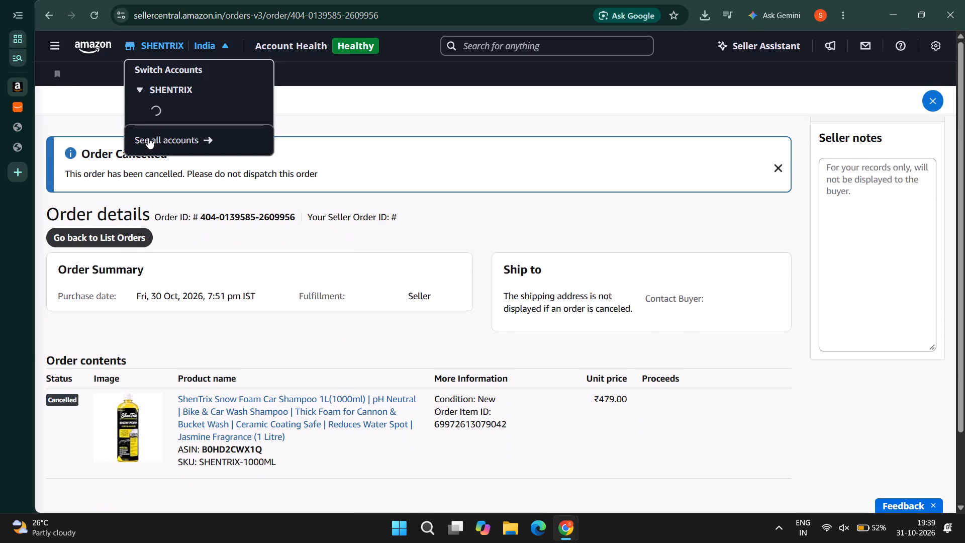
left_click(184, 115)
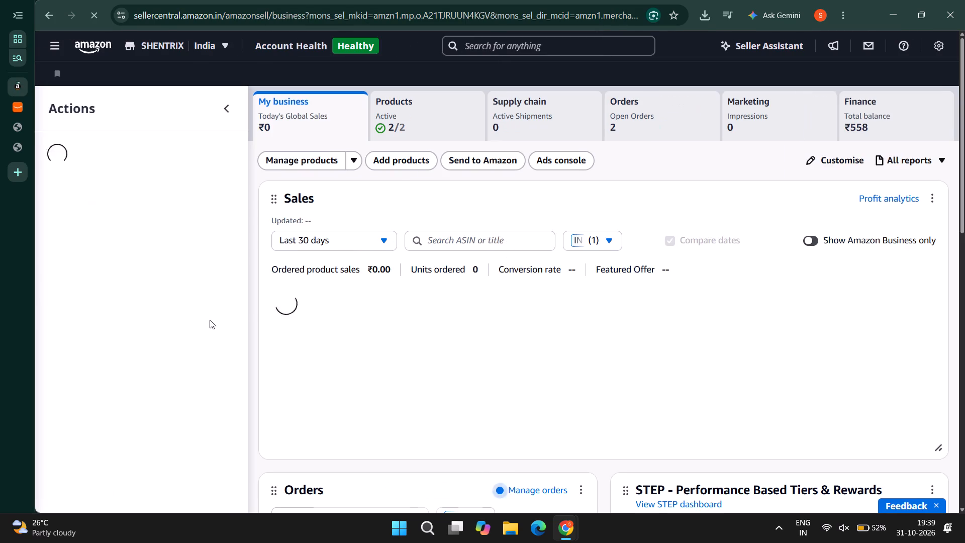
left_click(657, 124)
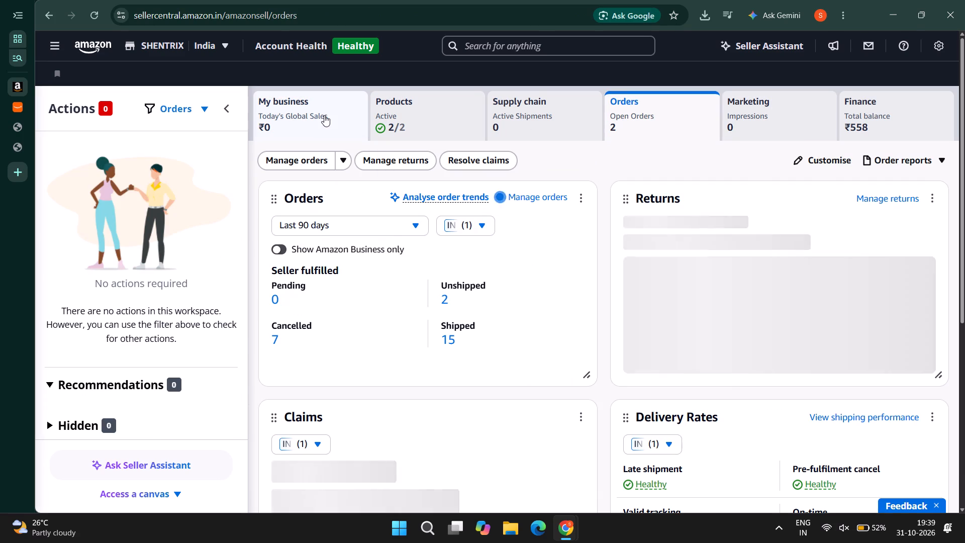
left_click(324, 114)
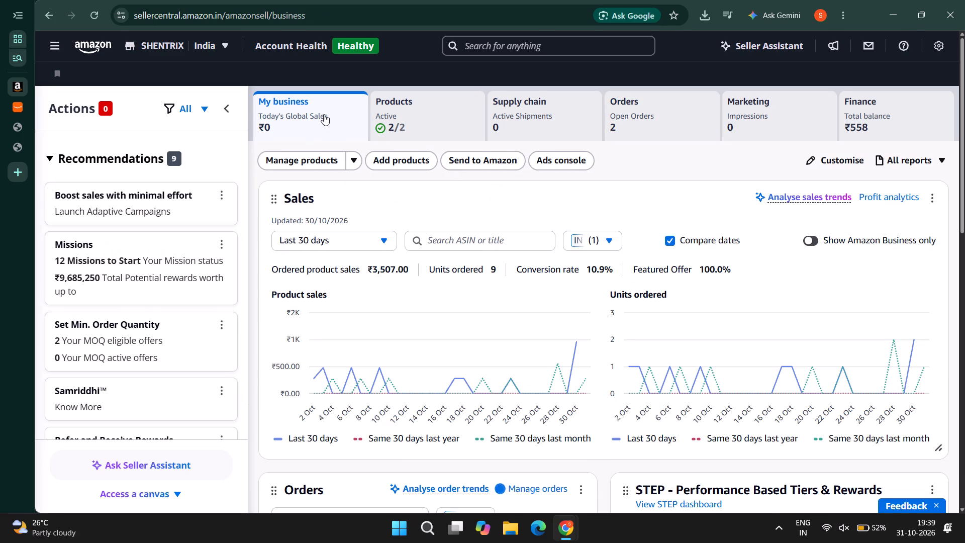
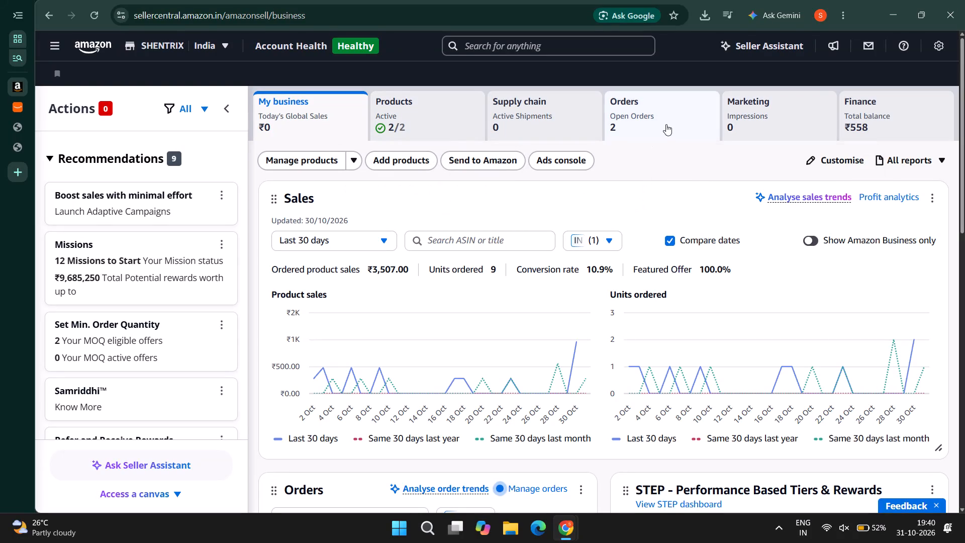
Open the Finance overview and its payments dashboard, and check the account balances, available funds and recent payouts.
left_click(885, 131)
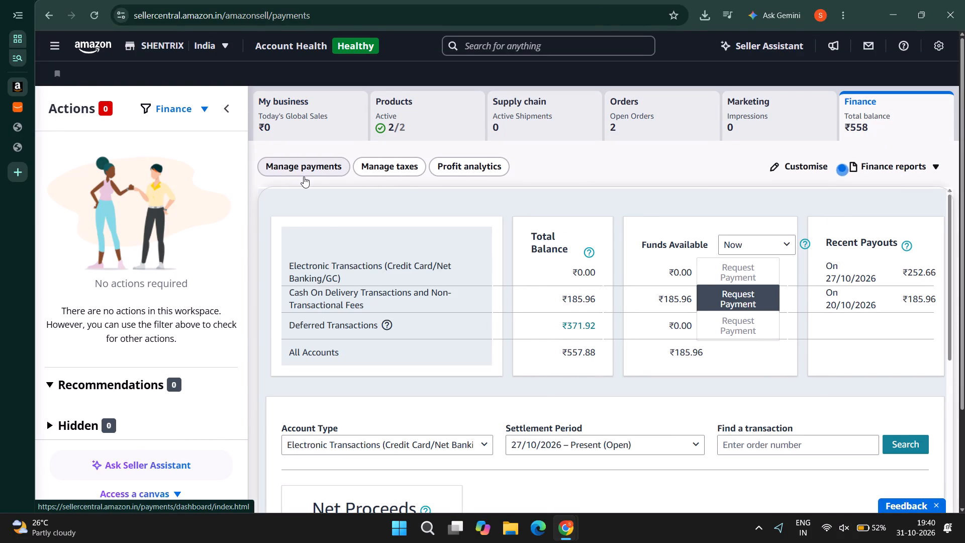
scroll(346, 401, "down", 4)
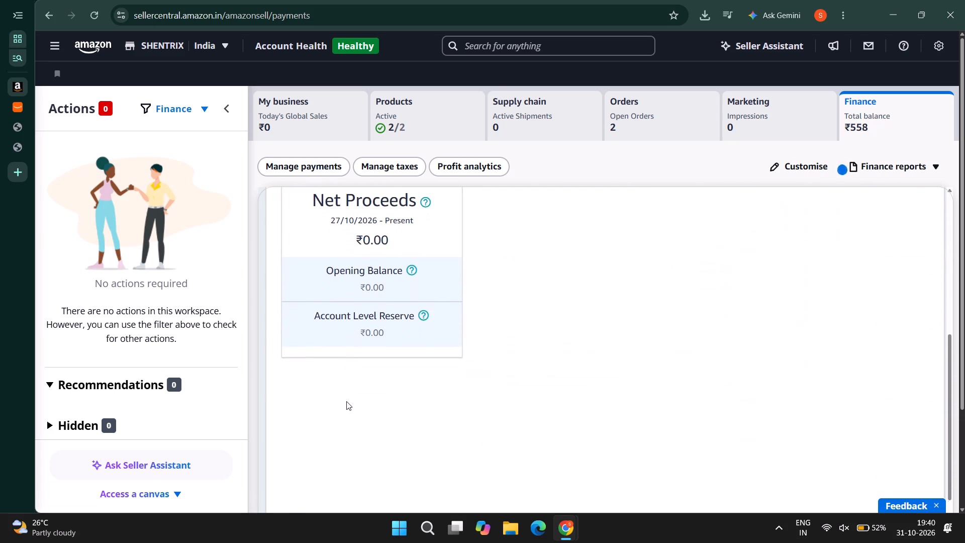
scroll(346, 401, "up", 4)
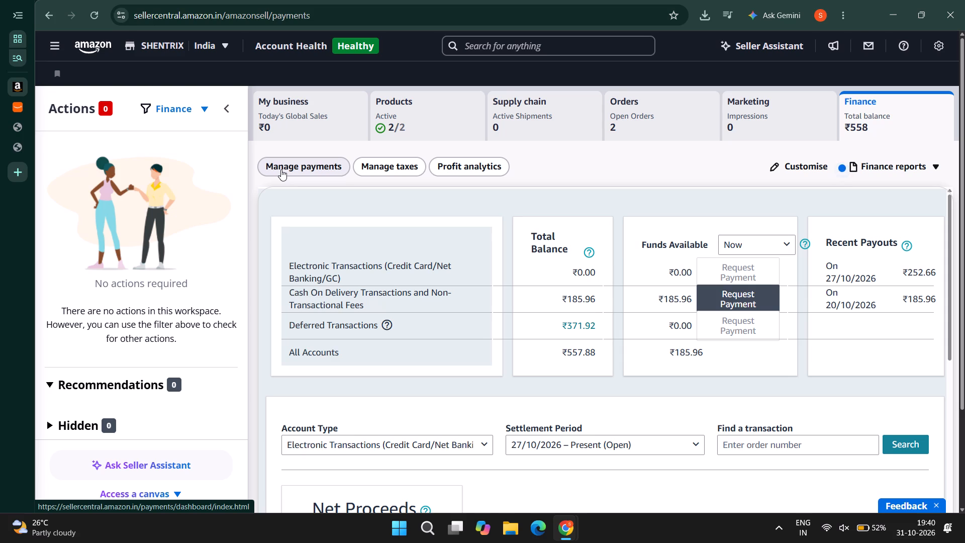
left_click(281, 169)
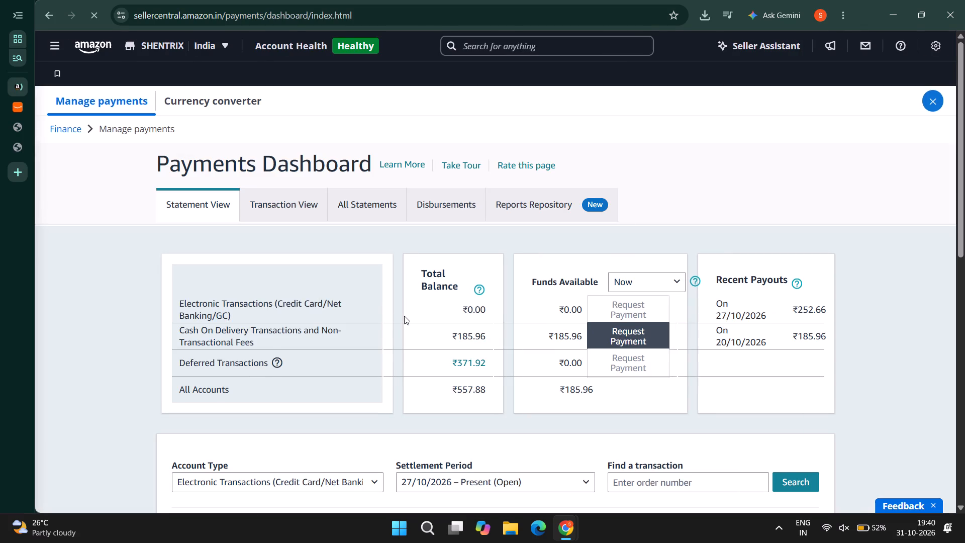
scroll(404, 316, "down", 4)
scroll(404, 316, "up", 4)
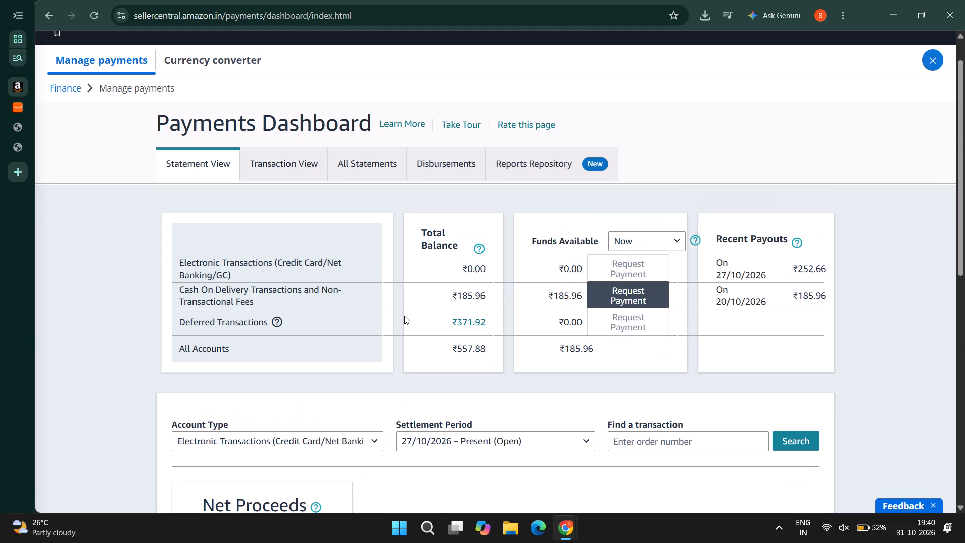
Open the Disbursements view of the payments and look through the past transfers.
left_click(443, 204)
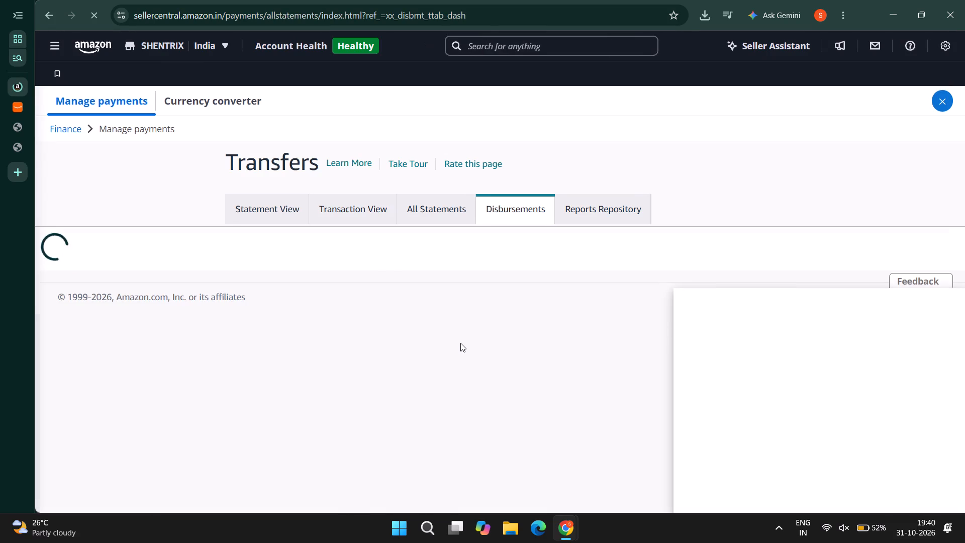
scroll(460, 343, "down", 4)
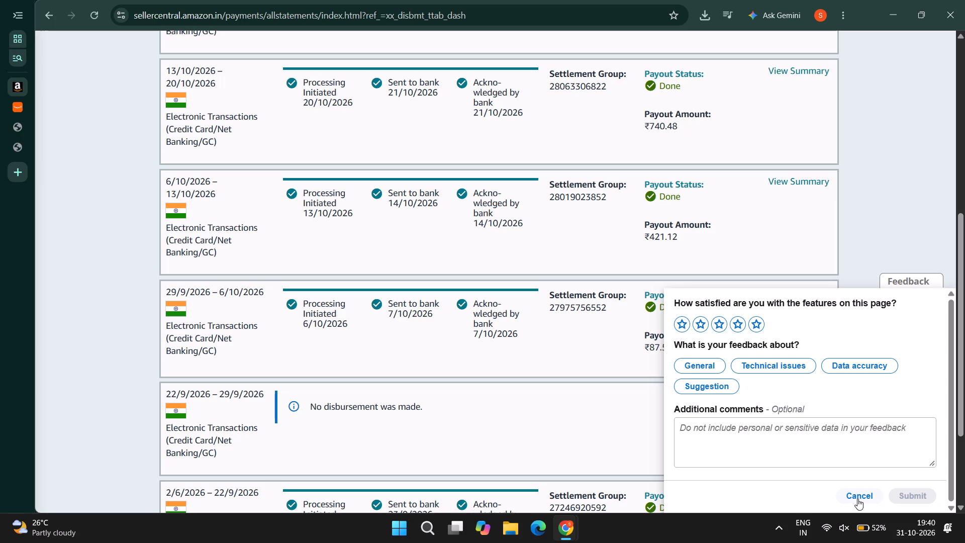
Submit feedback on the Transfers page with a five-star rating about data accuracy.
left_click(753, 322)
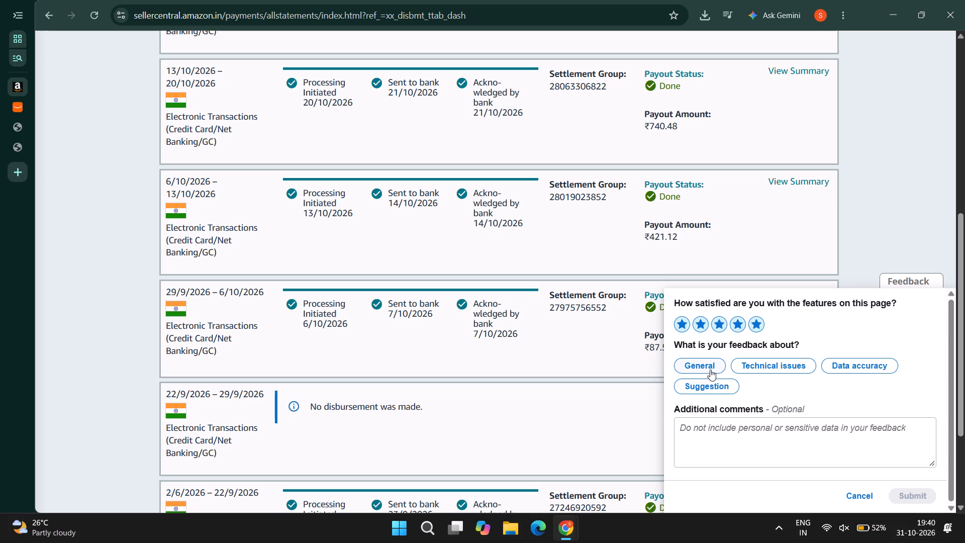
left_click(857, 368)
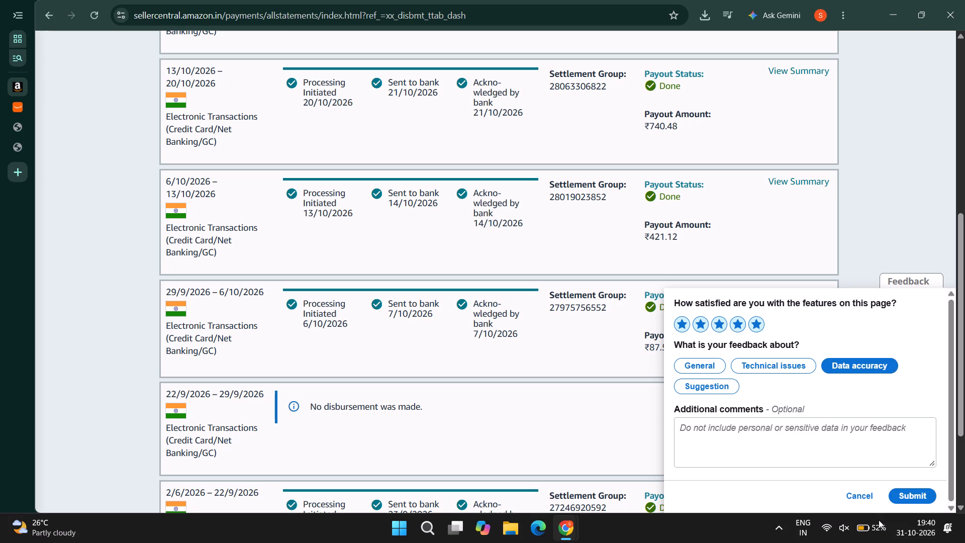
left_click(910, 497)
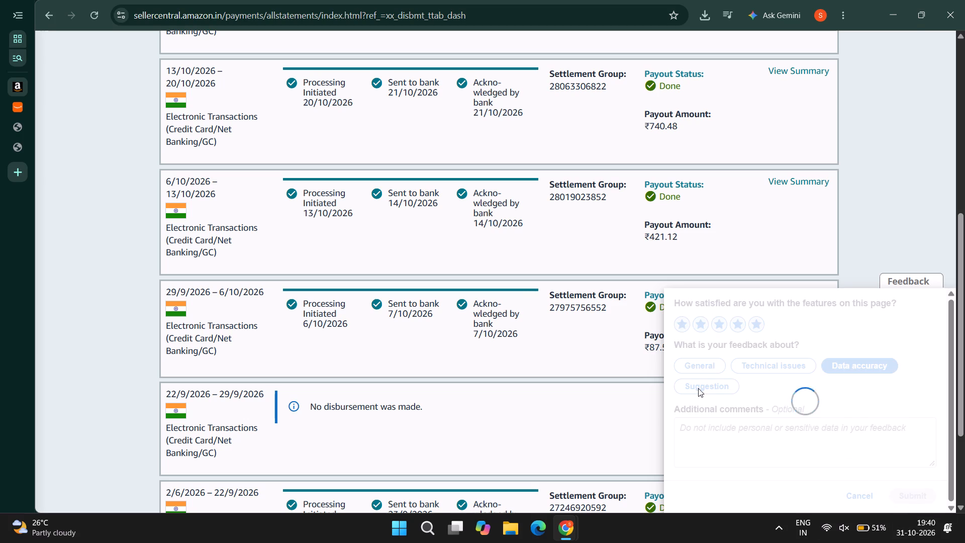
left_click(442, 393)
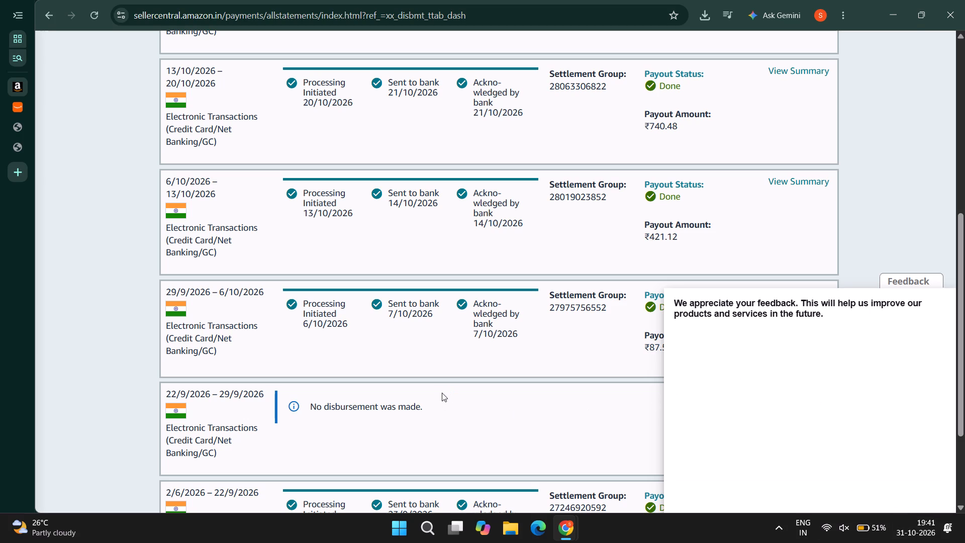
Look through the Electronic Transactions disbursements, and dismiss the feedback form and its remaining tag.
scroll(442, 393, "down", 4)
scroll(442, 393, "up", 2)
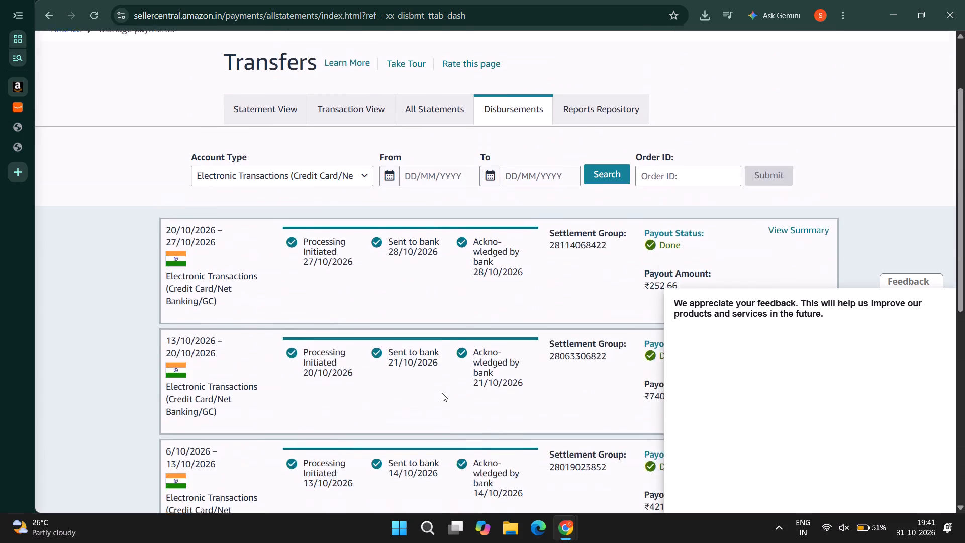
scroll(442, 393, "down", 4)
scroll(442, 393, "up", 1)
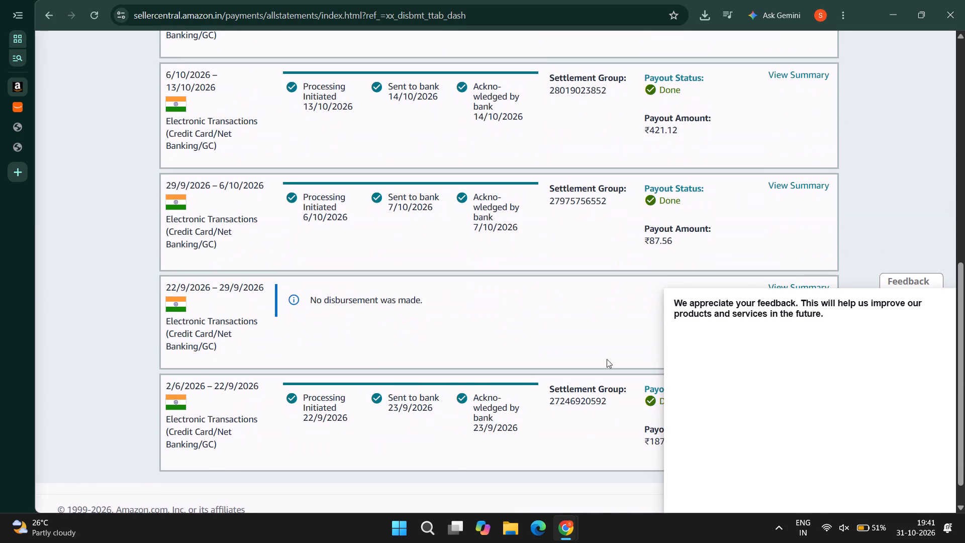
left_click(898, 239)
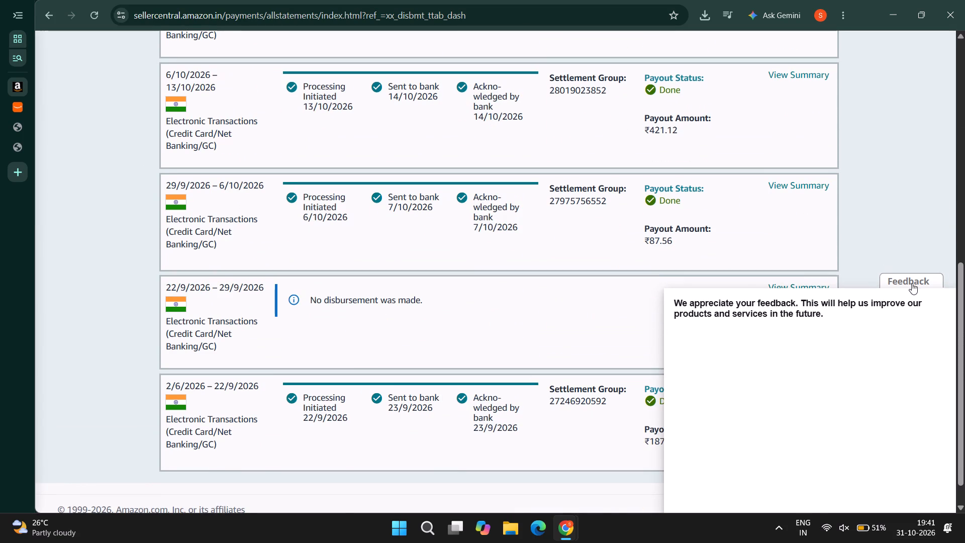
left_click(912, 278)
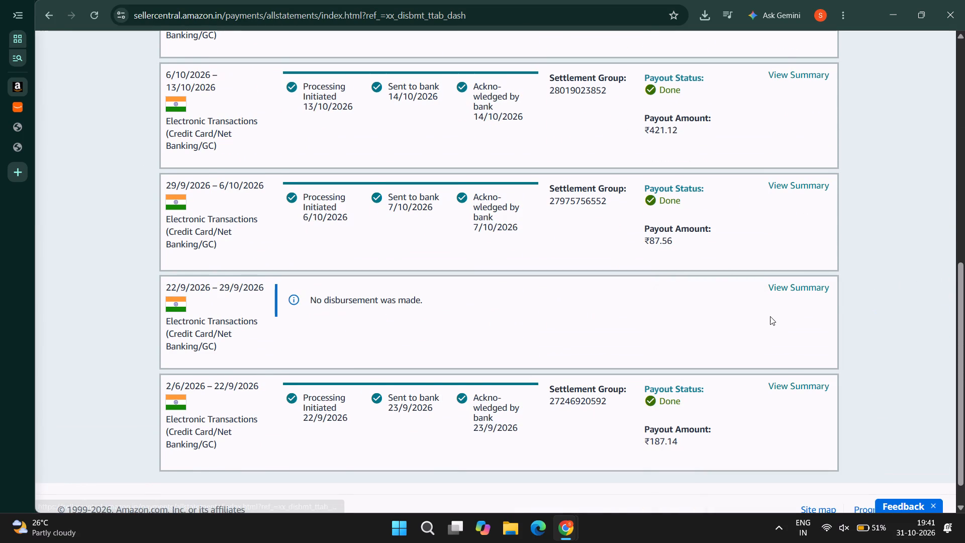
scroll(770, 316, "up", 1)
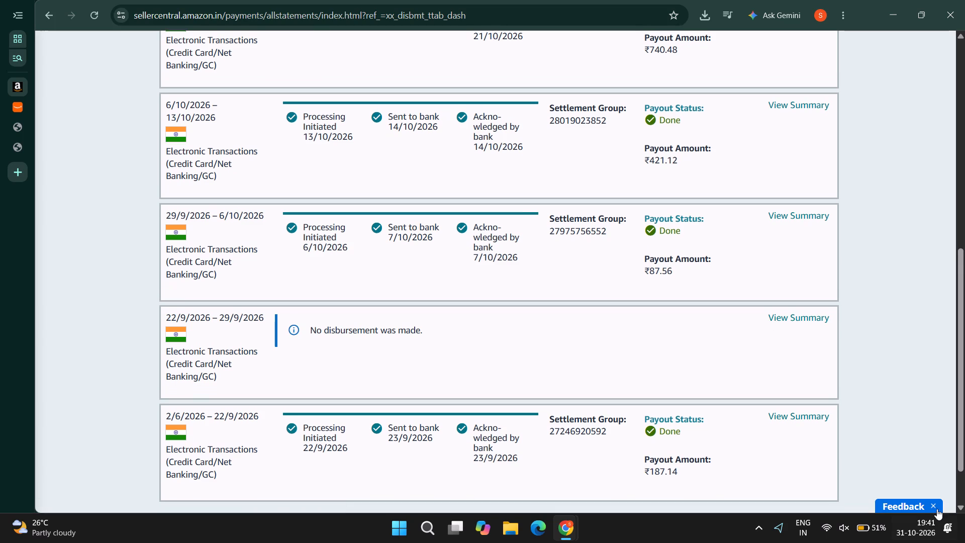
left_click(934, 506)
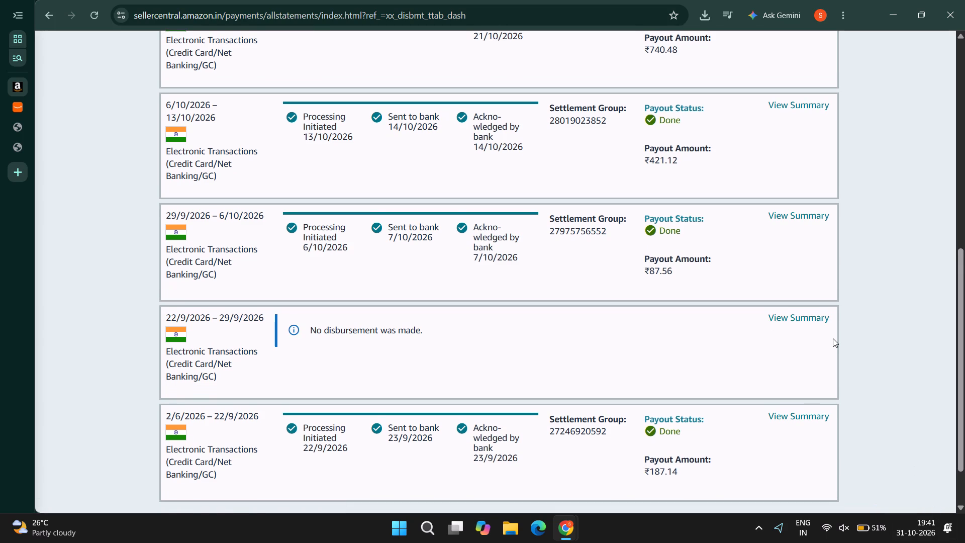
Search the disbursements from 01/09/2026 to 31/10/2026 for the Electronic Transactions (Credit Card/Net Banking/GC) account type.
scroll(833, 338, "up", 2)
scroll(833, 338, "down", 3)
scroll(833, 338, "up", 2)
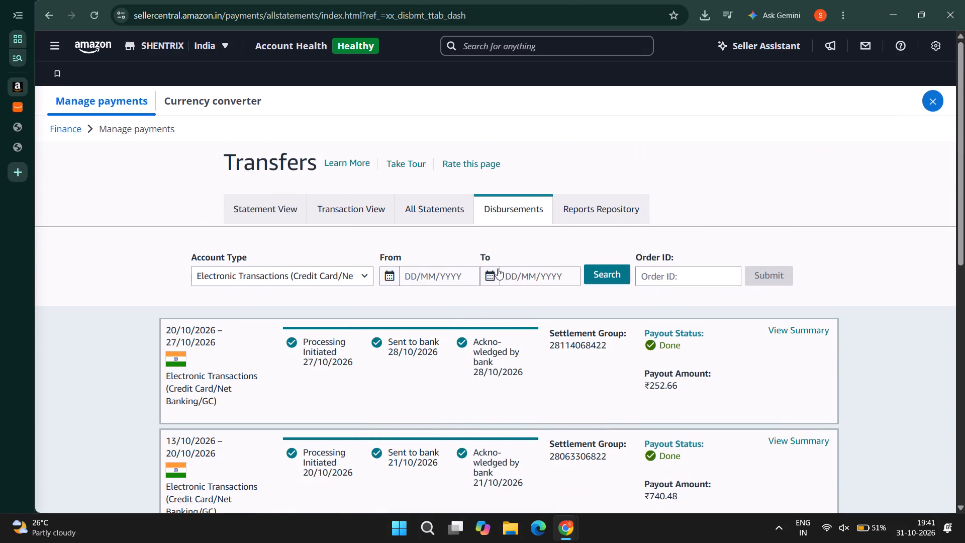
left_click(434, 275)
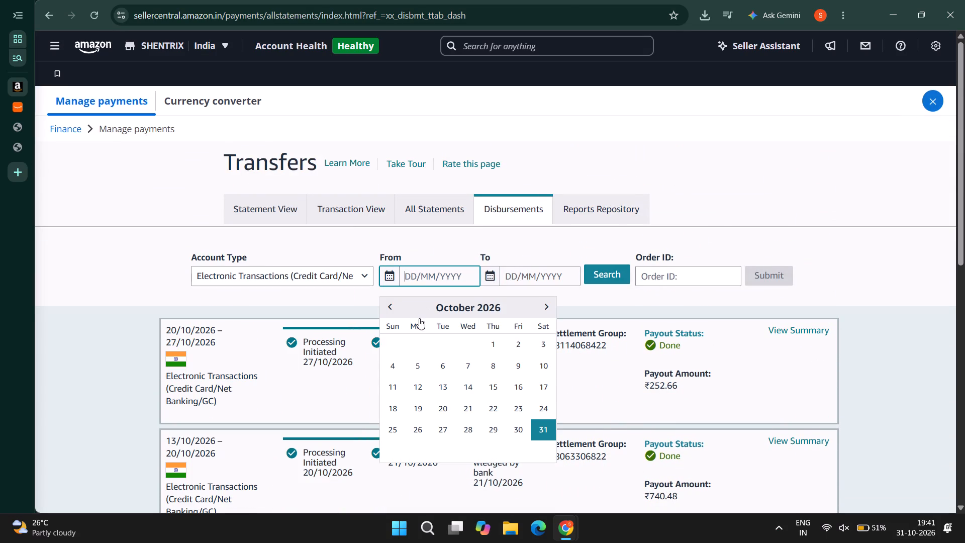
left_click(389, 307)
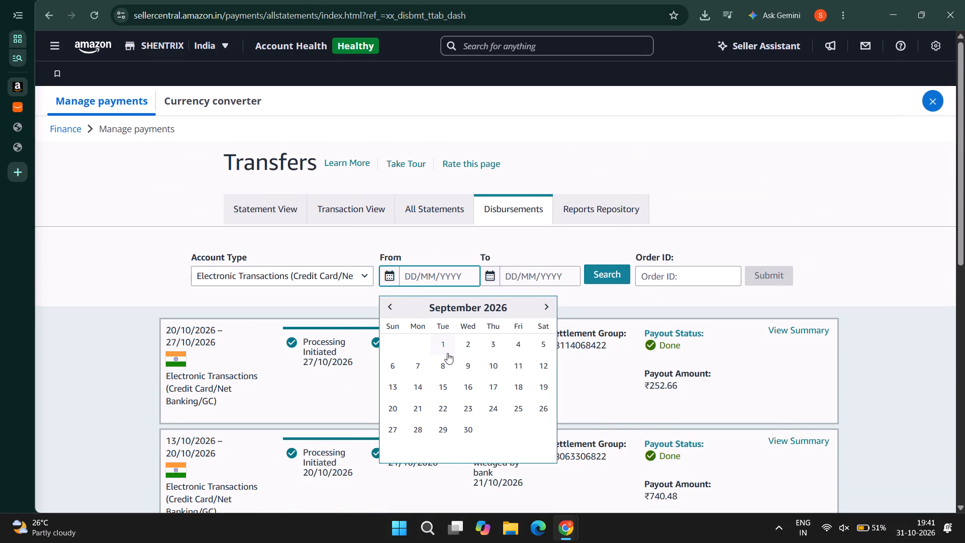
left_click(447, 352)
left_click(539, 284)
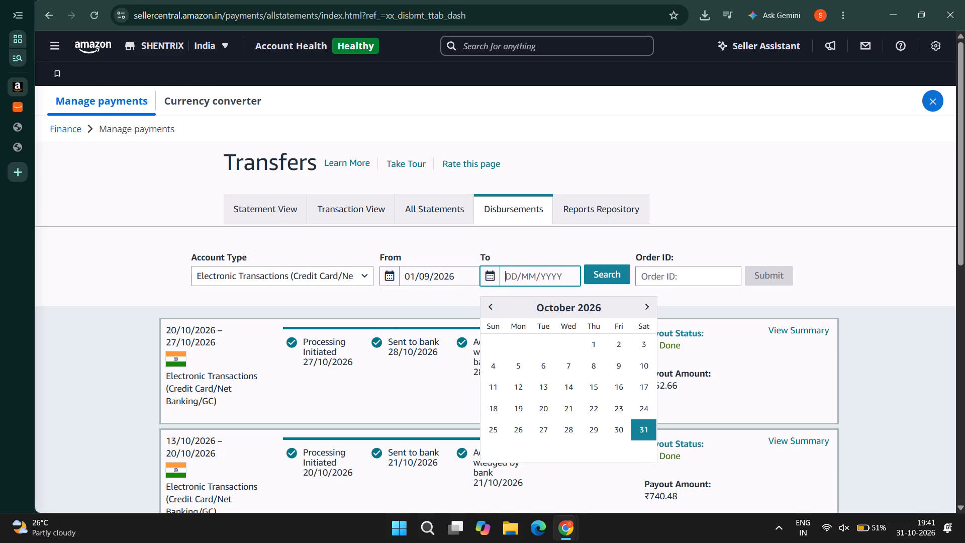
left_click(643, 430)
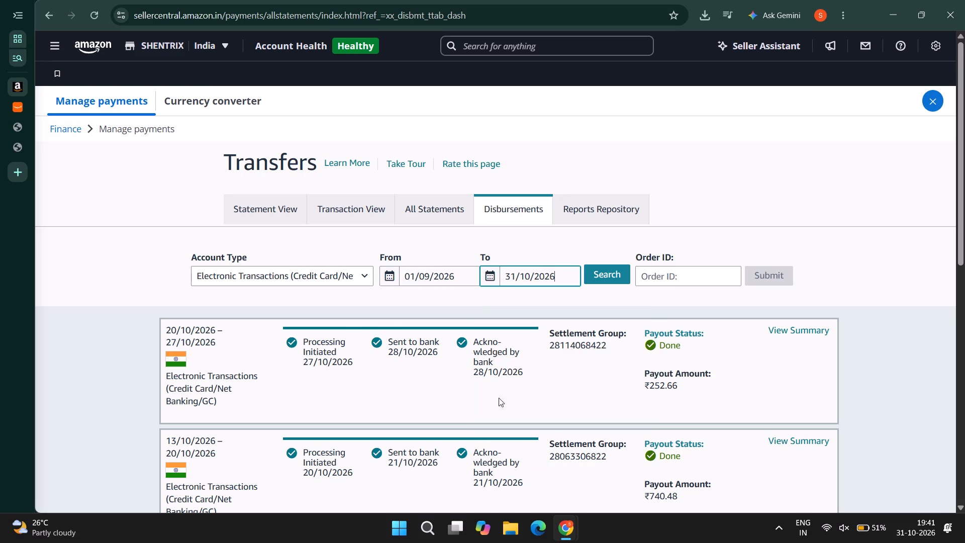
left_click(360, 273)
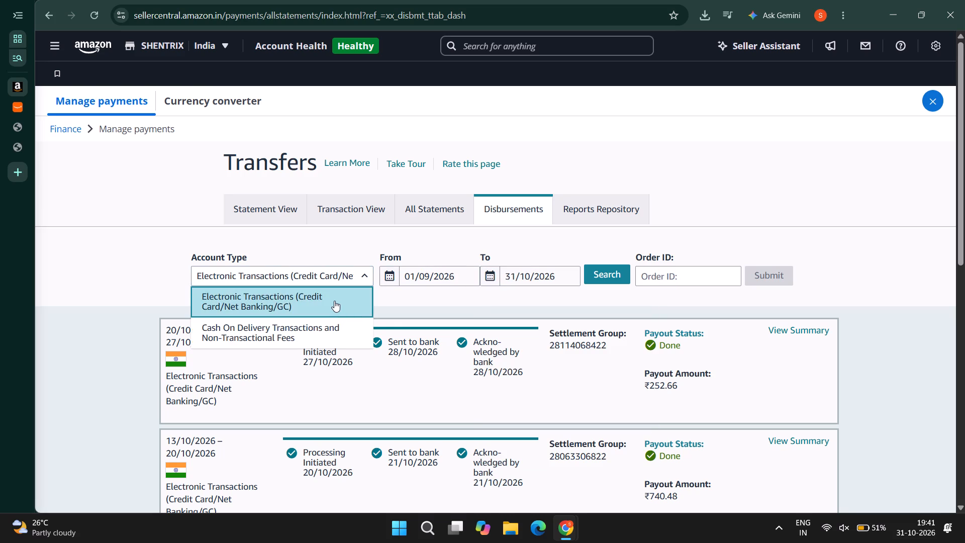
left_click(333, 301)
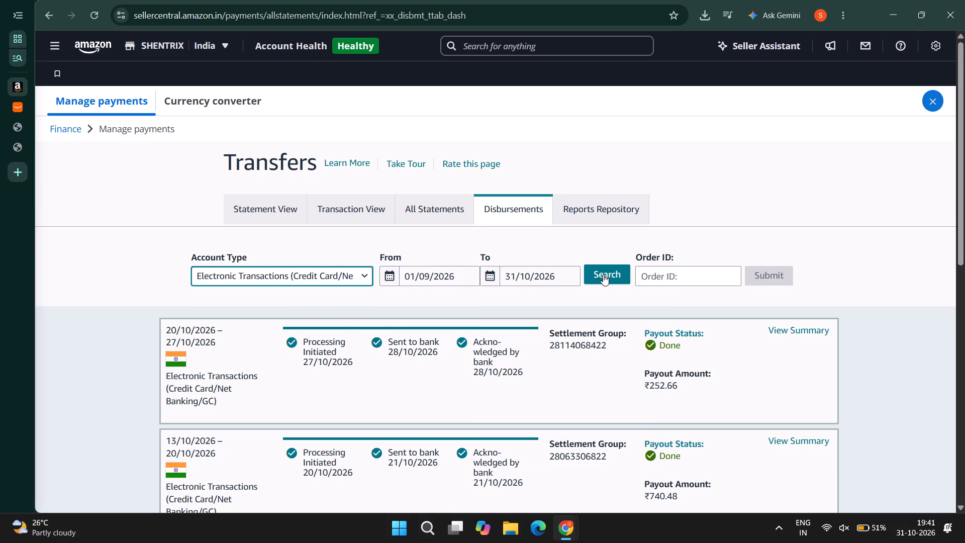
left_click(603, 275)
Examine the listed disbursements, comparing their settlement periods, bank transfer dates, payout statuses and payout amounts.
scroll(603, 275, "down", 6)
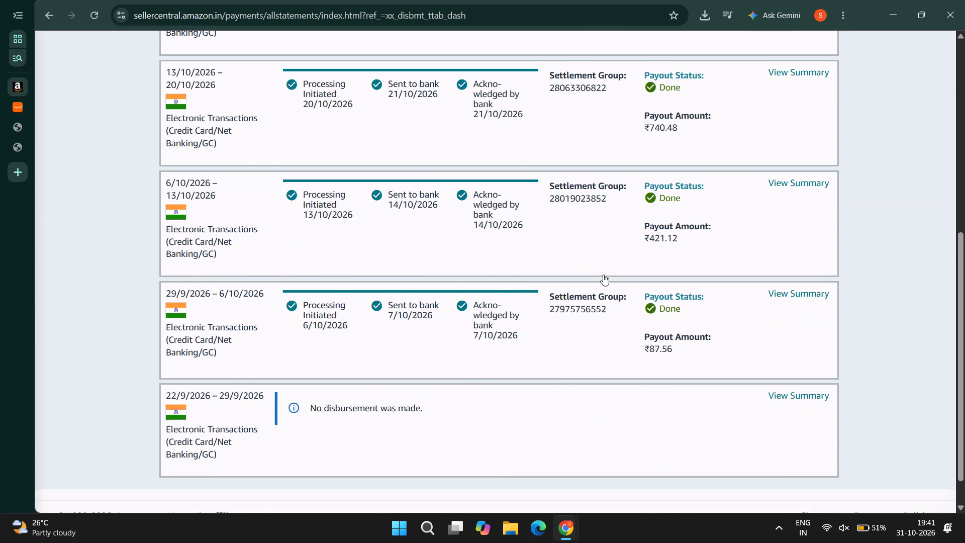
scroll(603, 275, "right", 1)
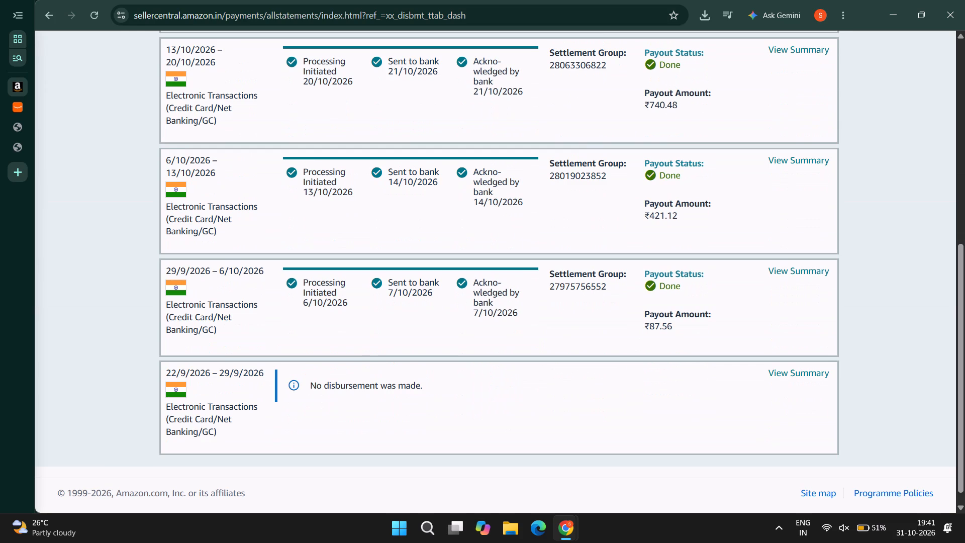
scroll(603, 275, "up", 6)
scroll(603, 275, "down", 4)
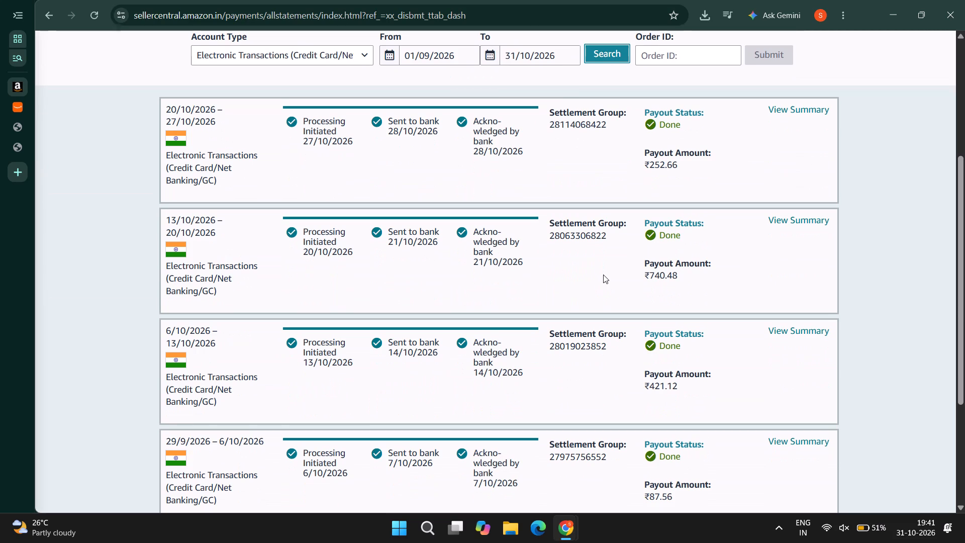
scroll(603, 275, "down", 5)
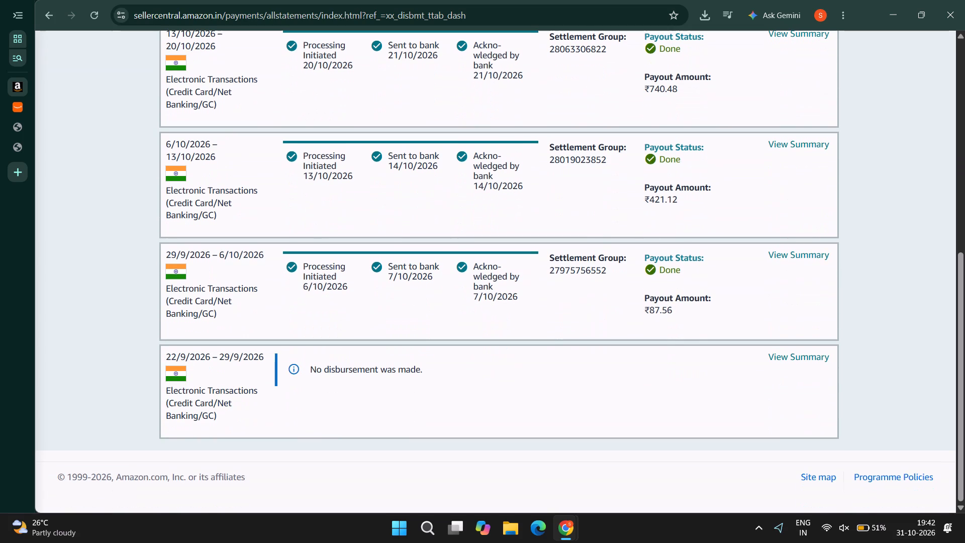
scroll(603, 275, "up", 3)
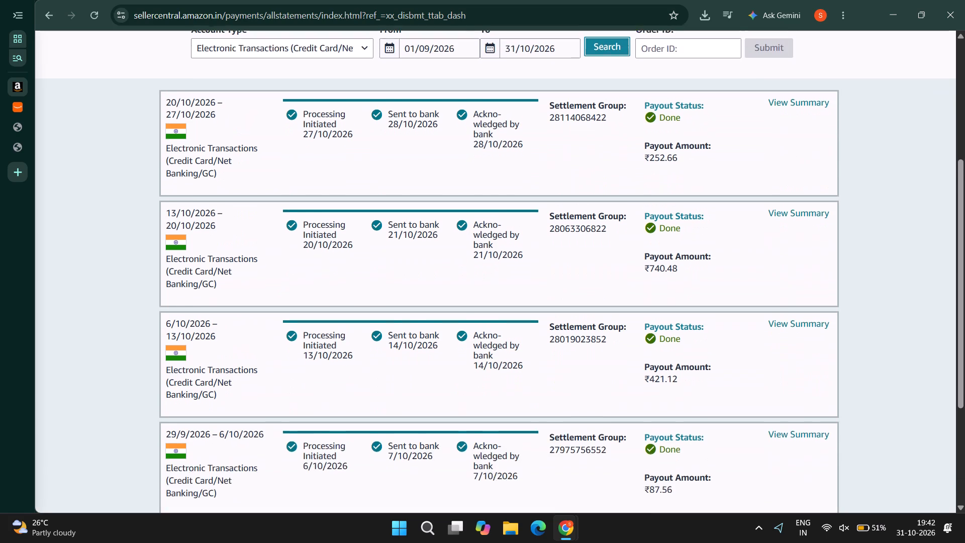
scroll(603, 275, "down", 2)
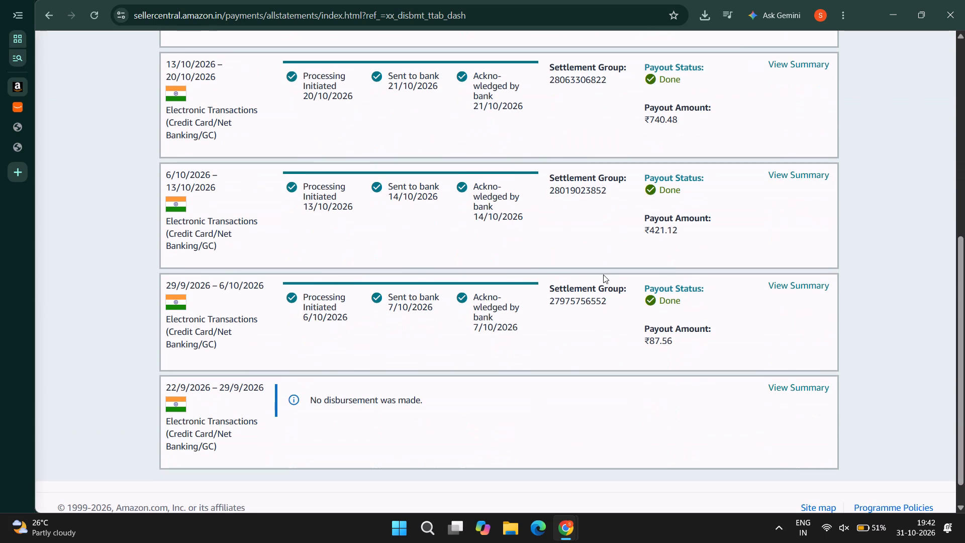
scroll(603, 275, "up", 3)
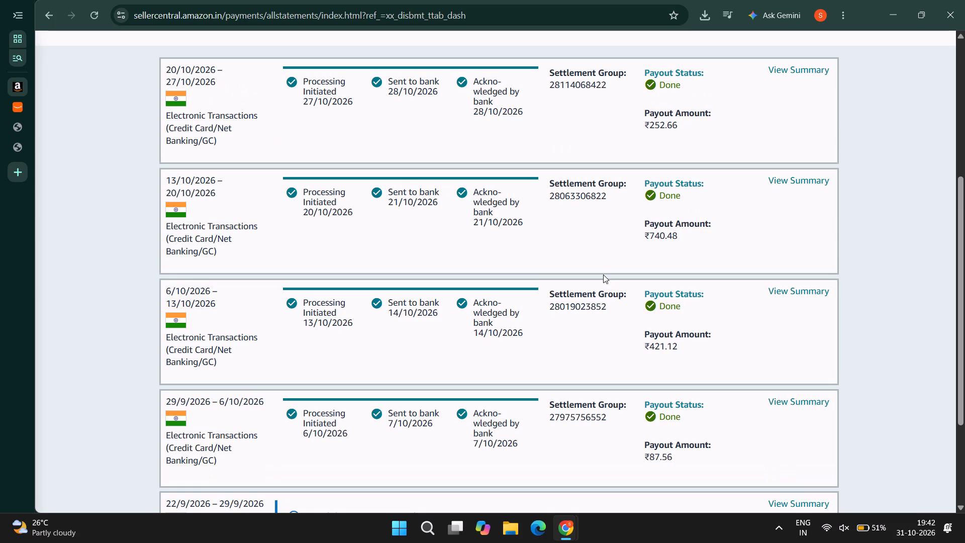
scroll(603, 275, "right", 1)
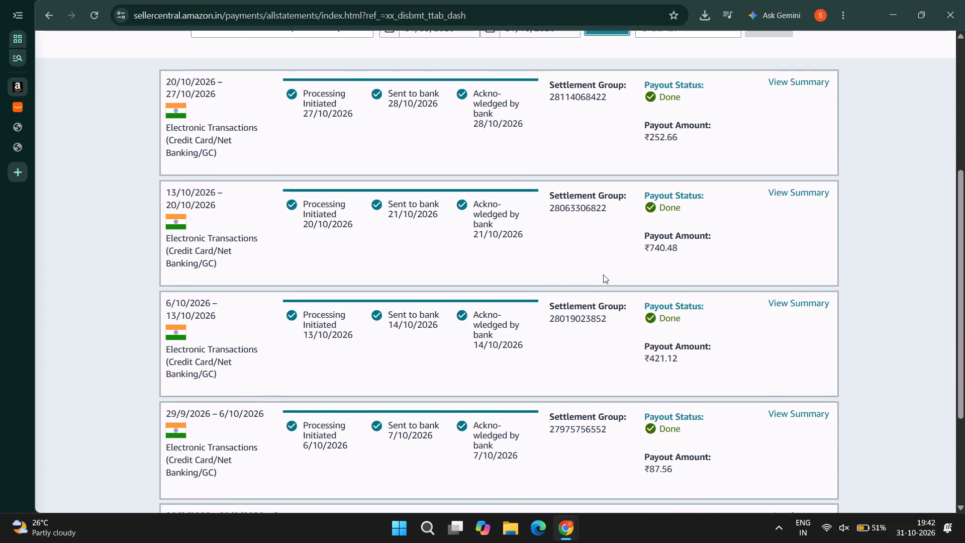
scroll(603, 275, "right", 3)
scroll(603, 275, "up", 2)
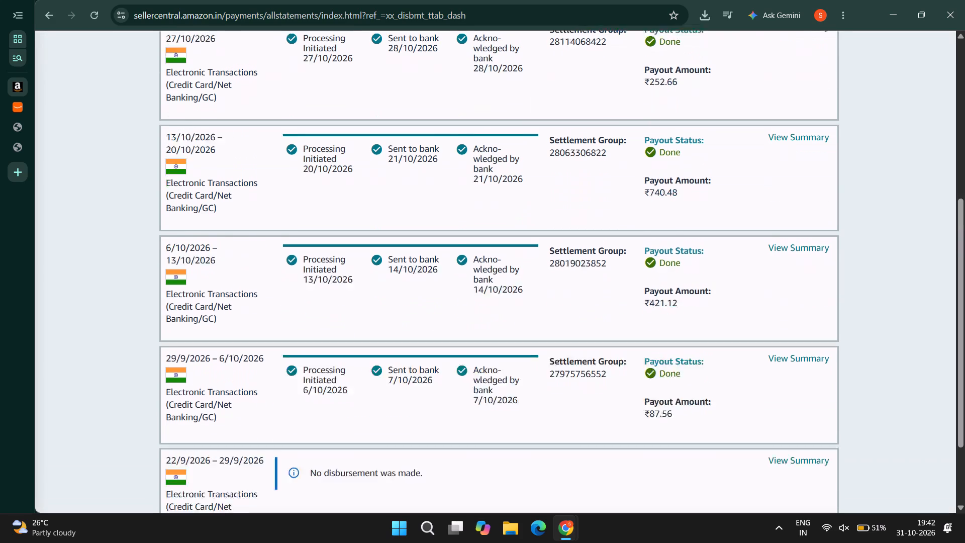
Search the 01/09/2026 to 31/10/2026 disbursements for Cash On Delivery Transactions and Non-Transactional Fees, and review the payouts.
scroll(603, 275, "up", 2)
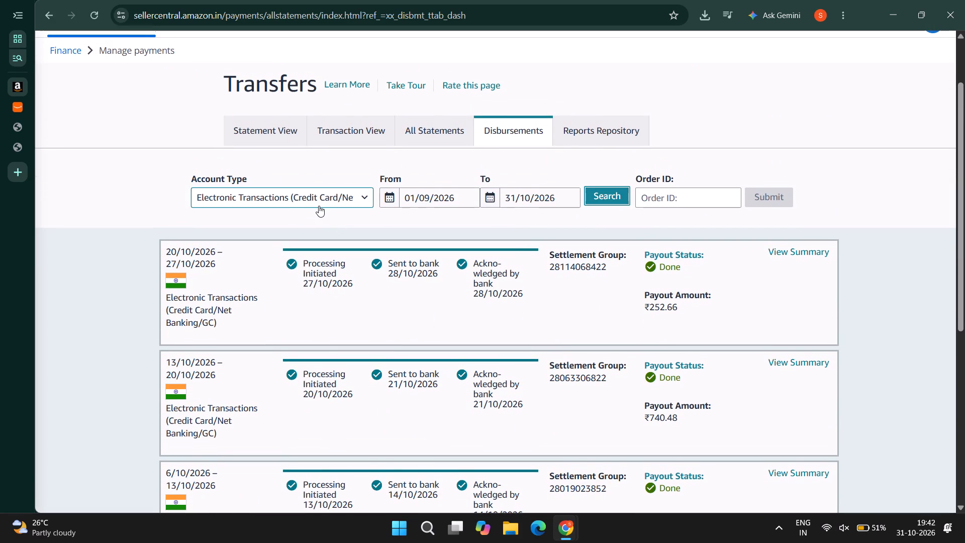
left_click(319, 206)
left_click(288, 247)
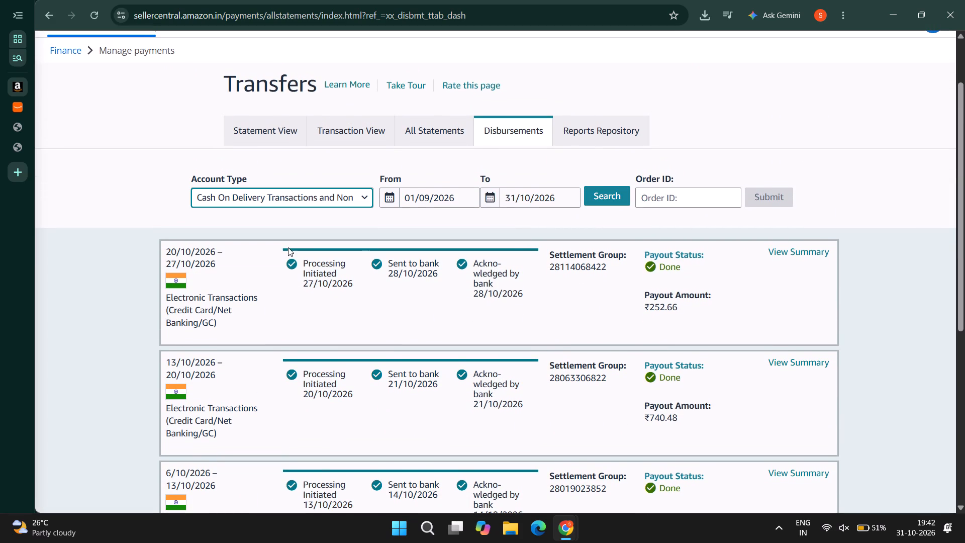
left_click(606, 197)
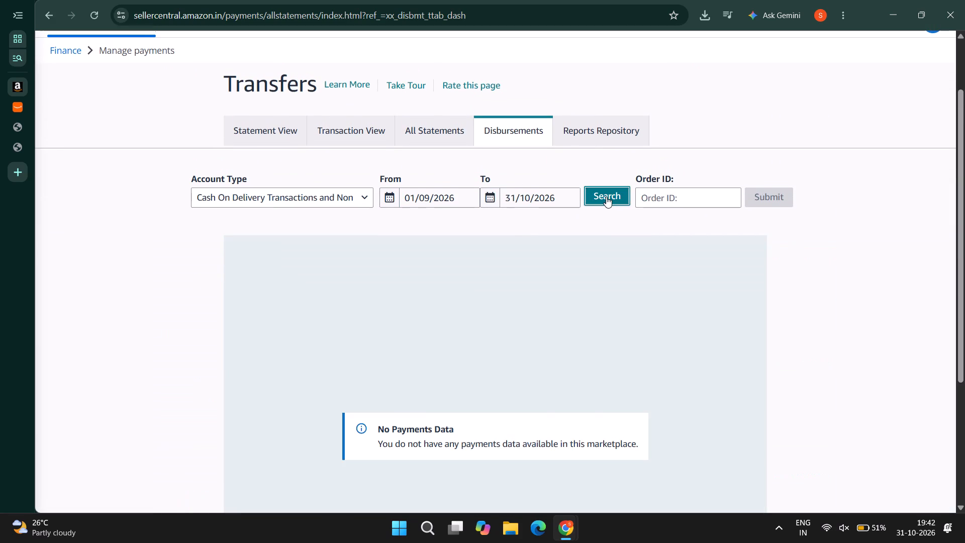
scroll(506, 361, "down", 3)
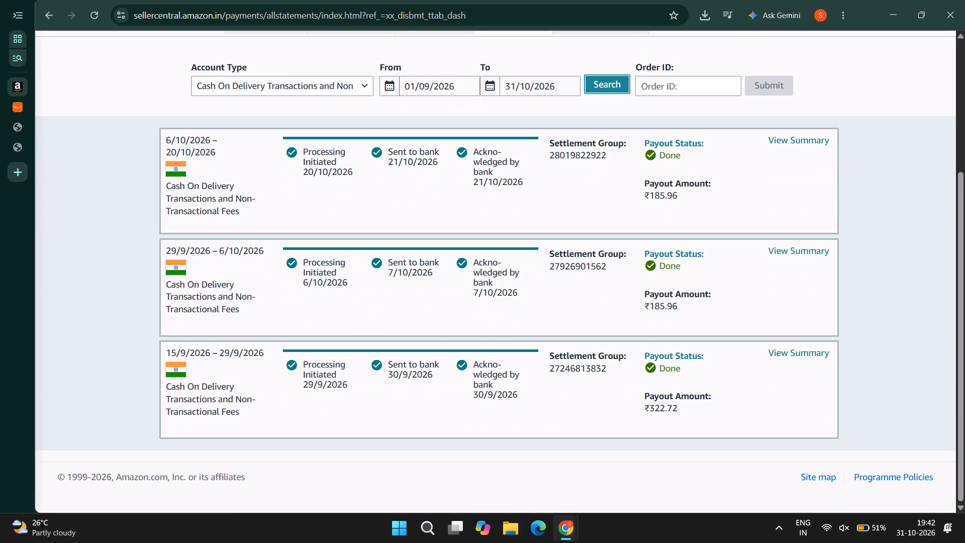
scroll(352, 368, "down", 4)
Search the same period's disbursements for Electronic Transactions (Credit Card/Net Banking/GC), and review each settlement period's payout.
left_click(340, 79)
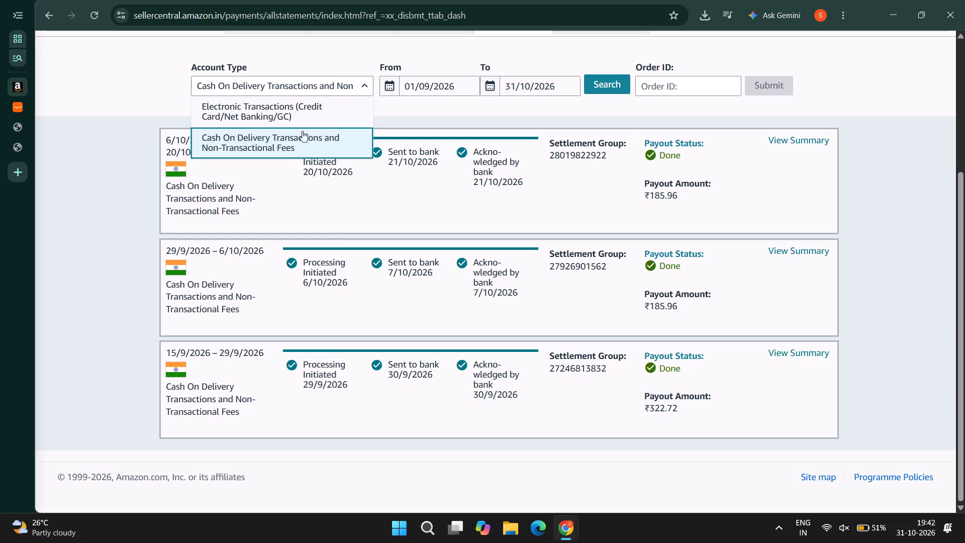
left_click(318, 104)
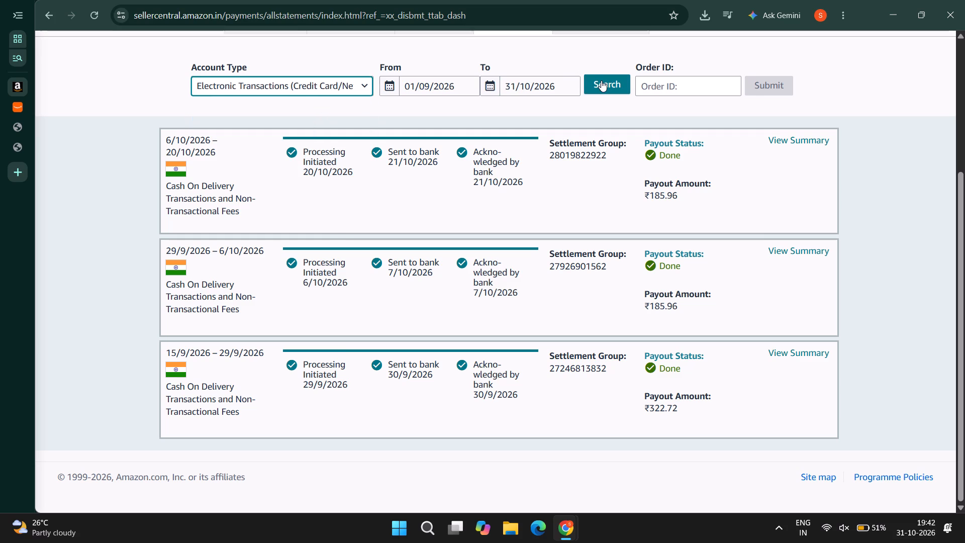
left_click(601, 80)
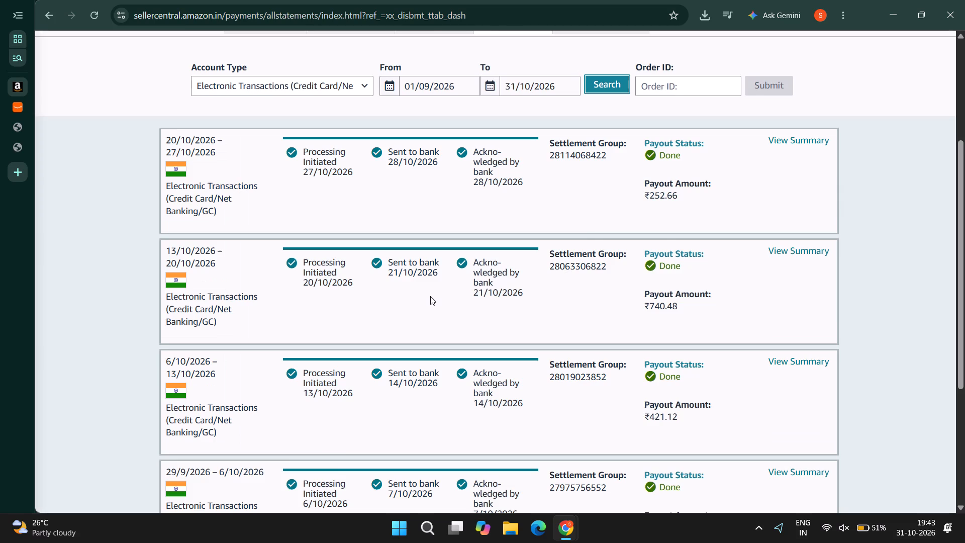
scroll(430, 296, "down", 7)
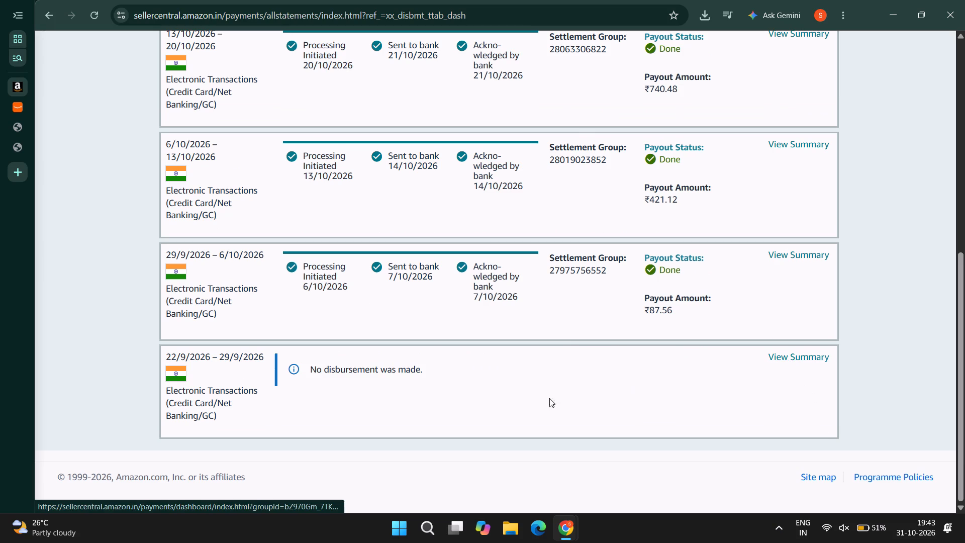
scroll(458, 399, "right", 1)
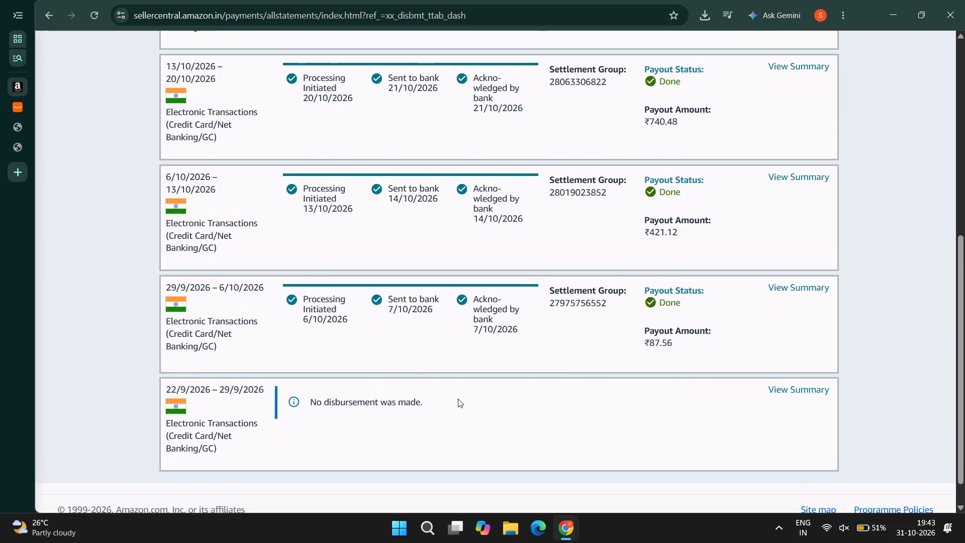
scroll(458, 399, "right", 2)
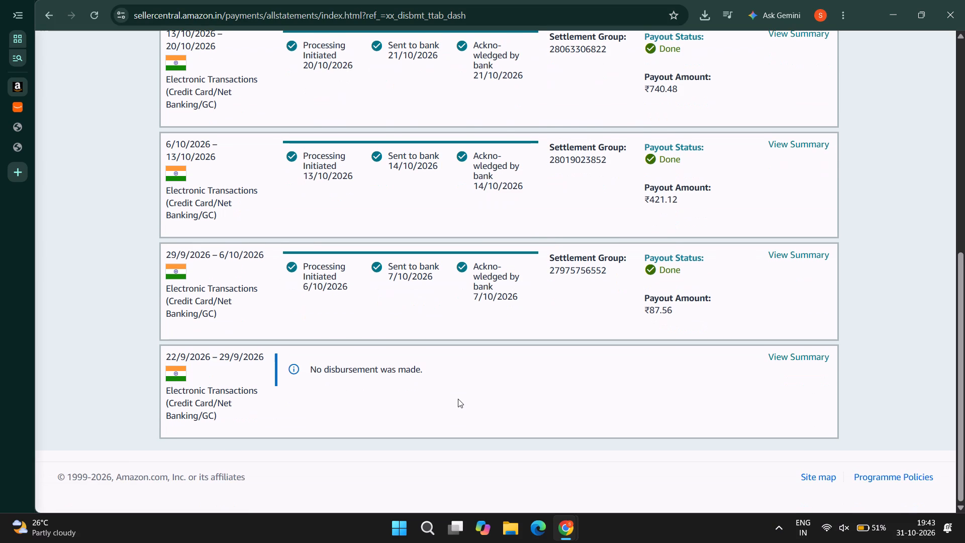
scroll(458, 399, "right", 1)
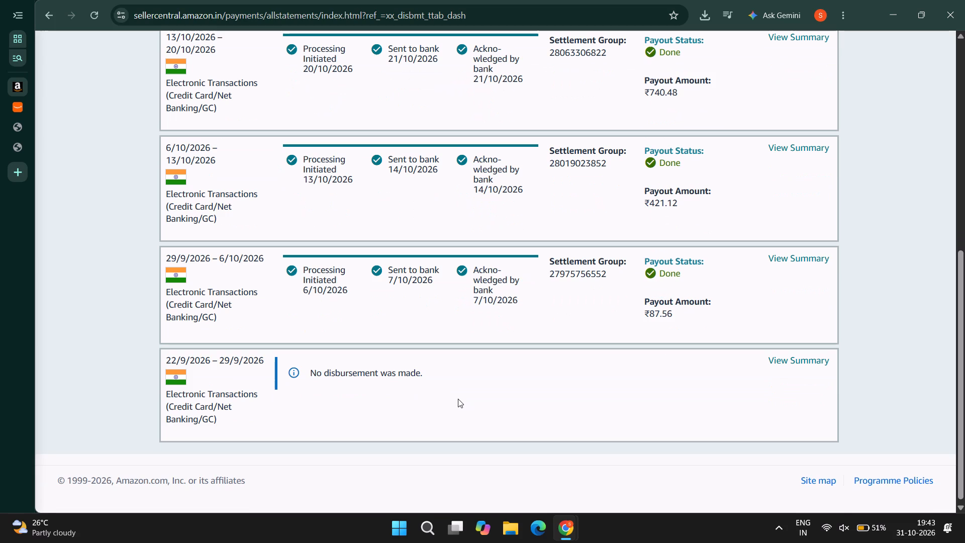
Search the disbursements for Cash On Delivery Transactions and Non-Transactional Fees again, and recheck their transfer dates and payout amounts.
scroll(458, 399, "up", 4)
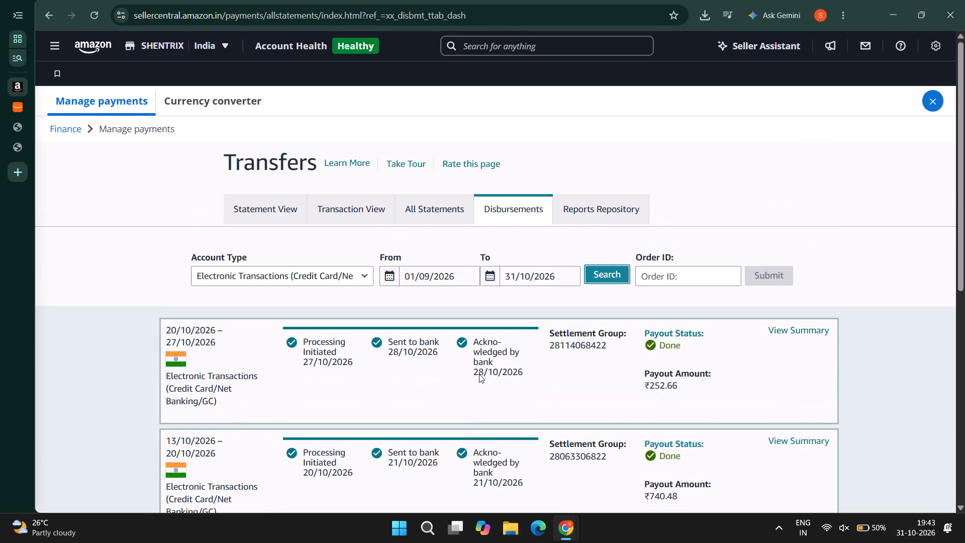
left_click(347, 273)
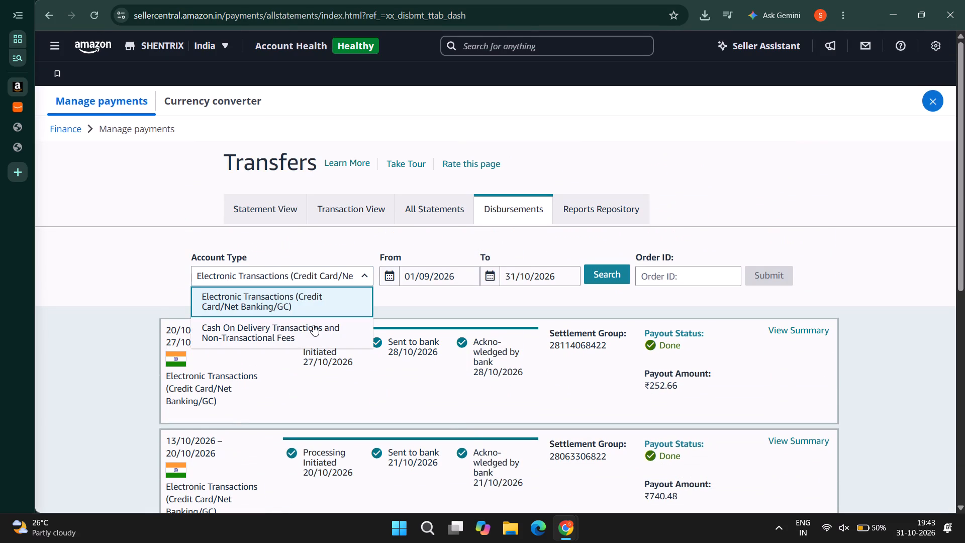
left_click(313, 325)
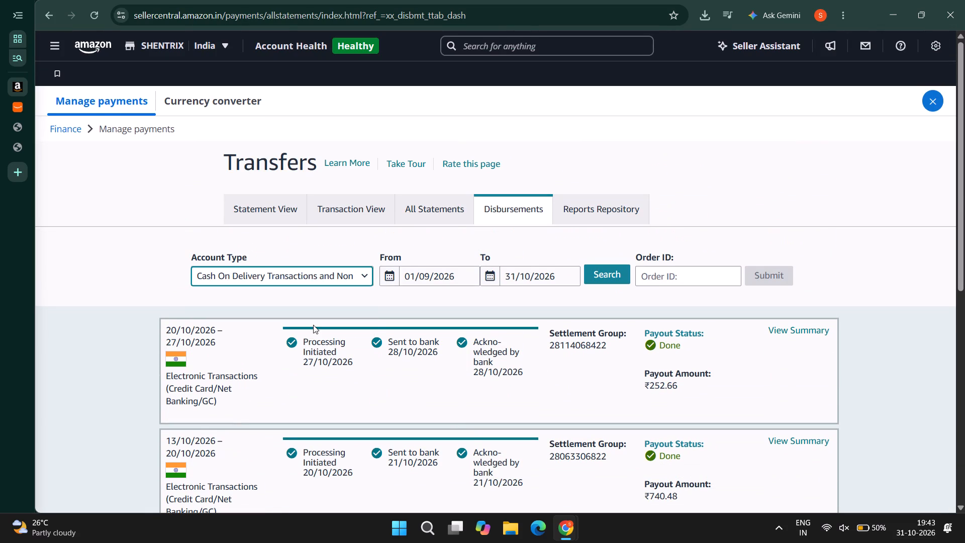
left_click(609, 279)
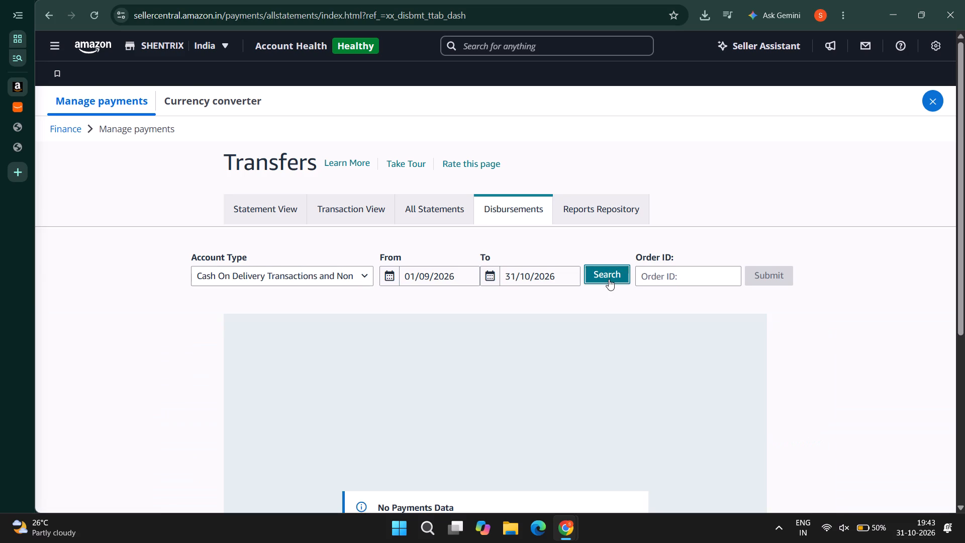
scroll(438, 399, "down", 5)
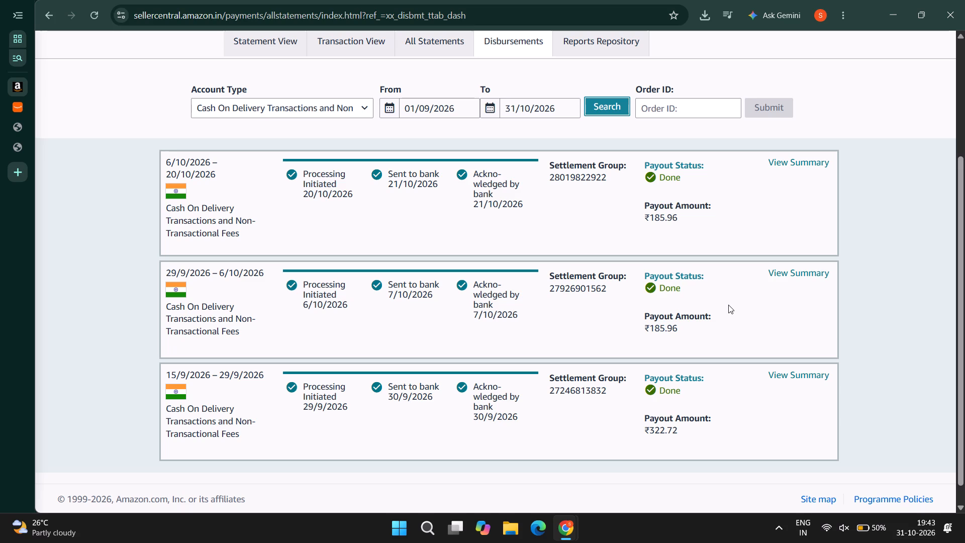
Reselect the SHENTRIX India seller account and open its Finance overview.
scroll(728, 305, "up", 3)
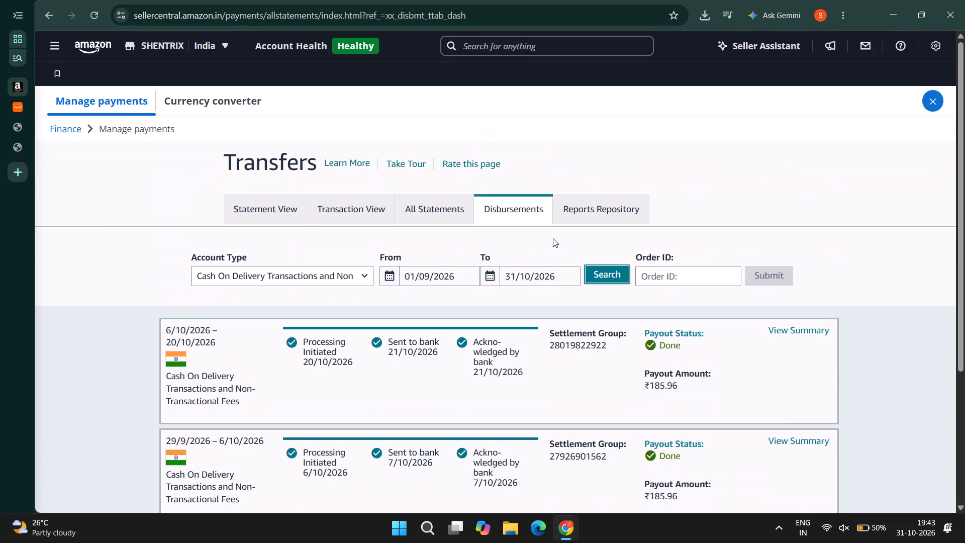
left_click(149, 50)
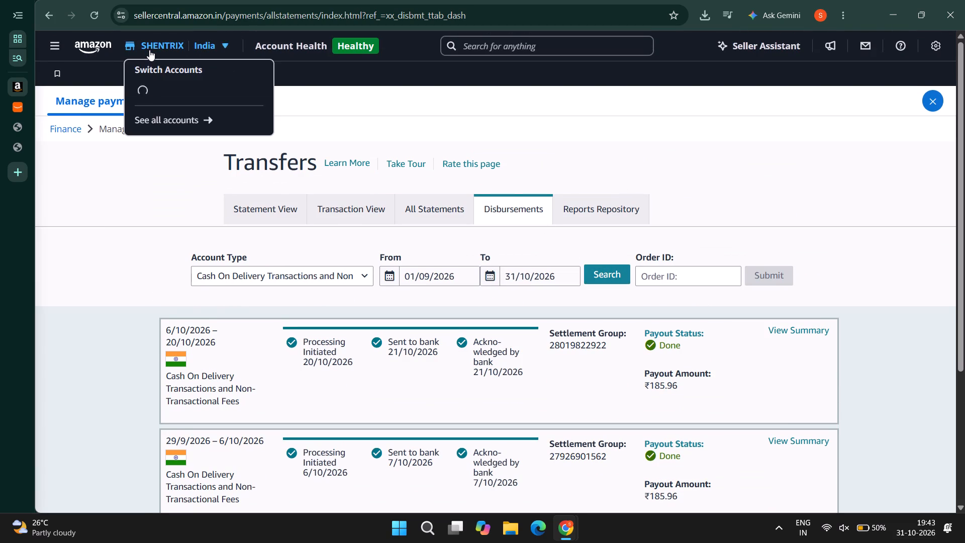
left_click(170, 114)
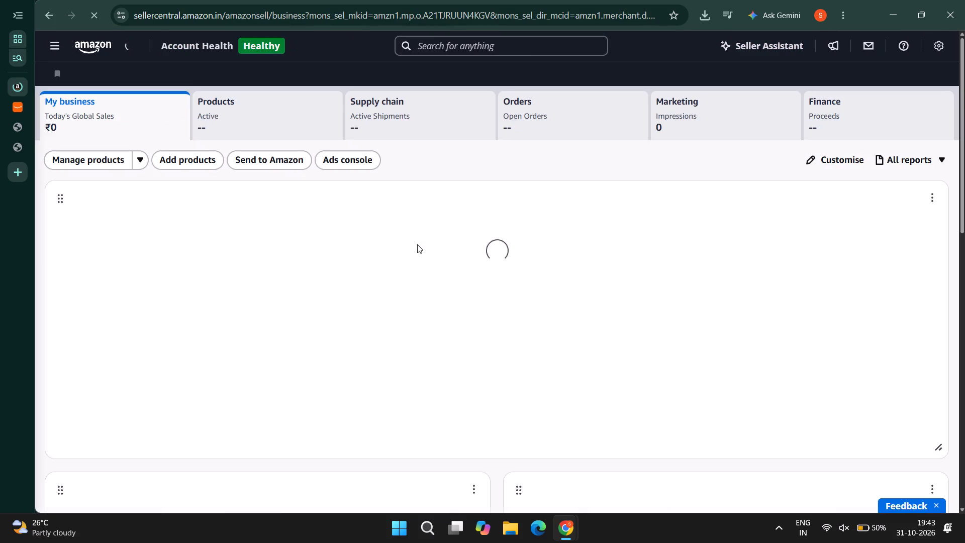
left_click(866, 111)
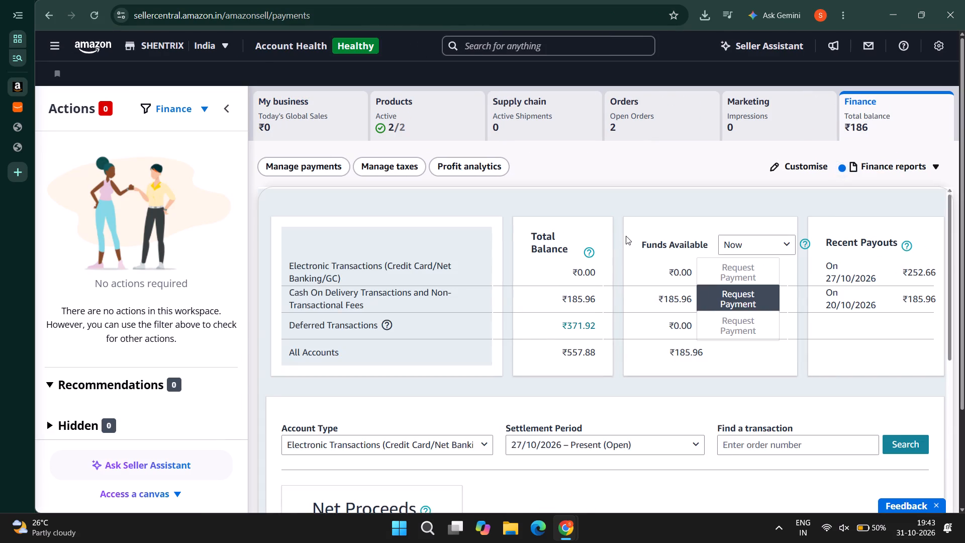
Show the Cash On Delivery Transactions and Non-Transactional Fees account in the Finance overview, and examine its net proceeds breakdown and available balances.
scroll(626, 236, "down", 4)
scroll(626, 236, "up", 2)
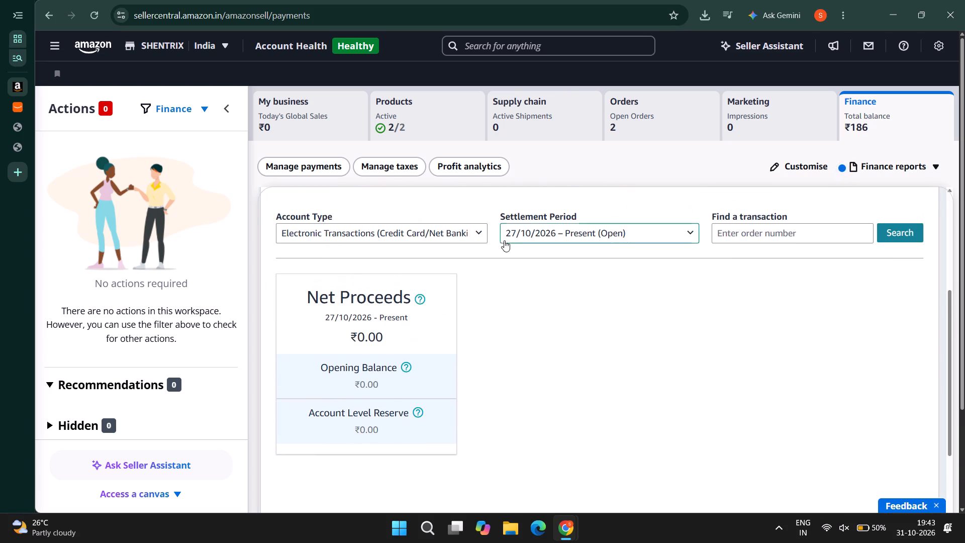
left_click(478, 236)
left_click(412, 291)
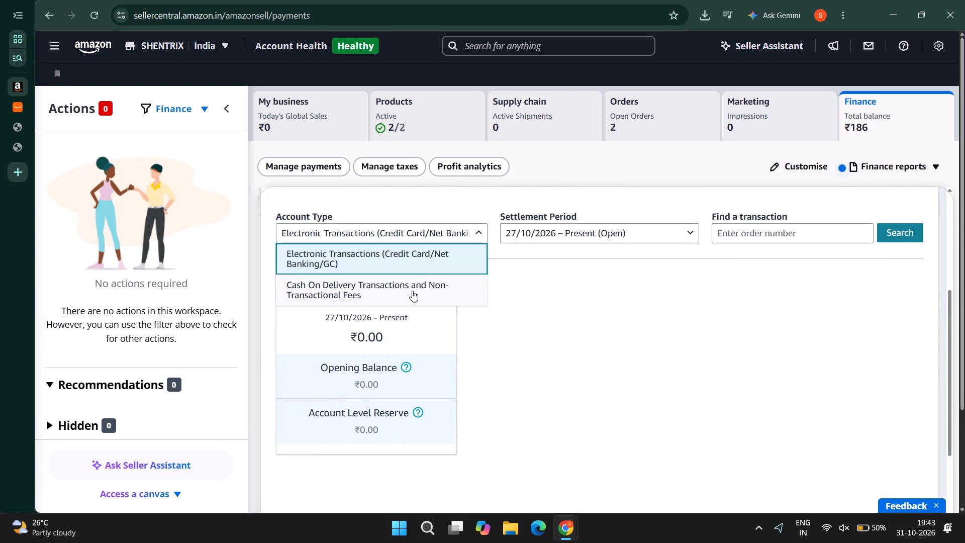
scroll(482, 360, "down", 3)
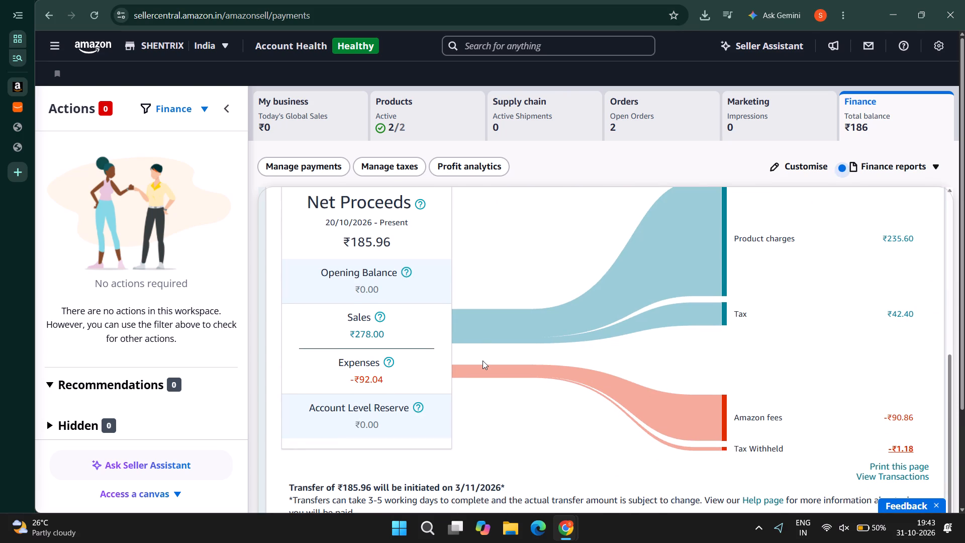
scroll(482, 360, "up", 6)
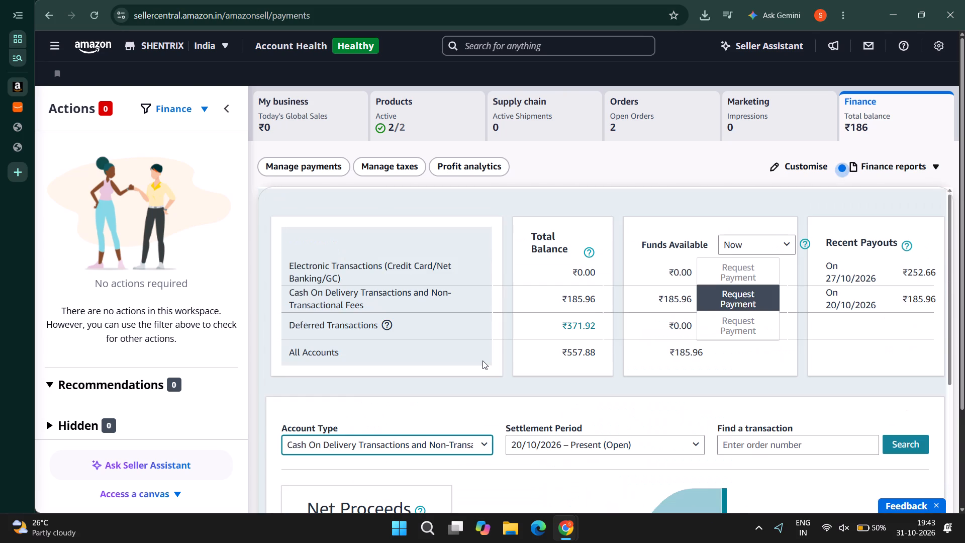
scroll(482, 360, "down", 3)
scroll(482, 360, "up", 3)
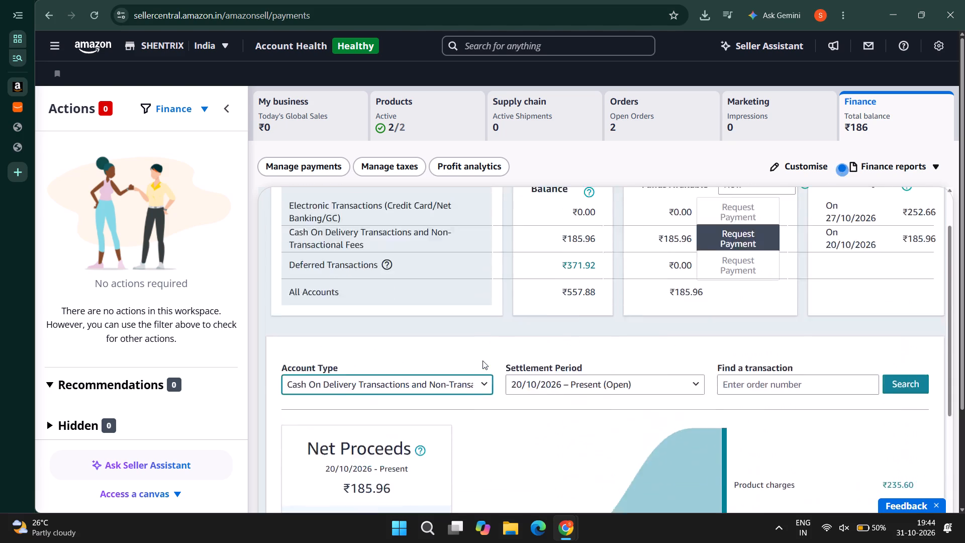